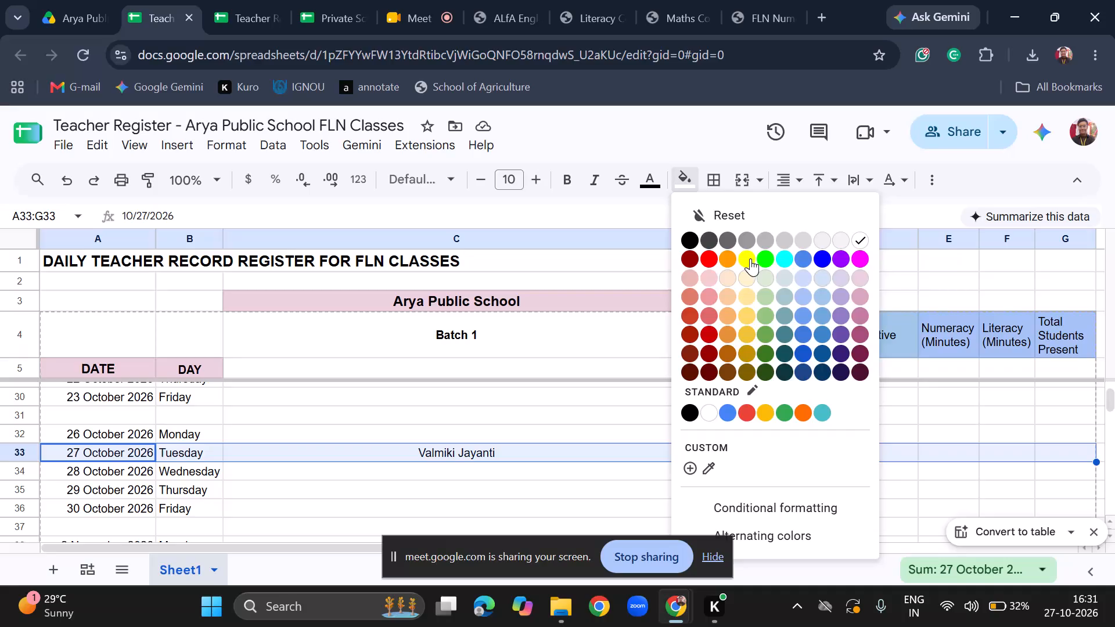
Fill the 27 October 2026 Valmiki Jayanti row, A33:G33, with yellow in the Arya Public School register.
{"action": "left_click", "coordinate": [750, 258]}
{"action": "left_click", "coordinate": [544, 428]}
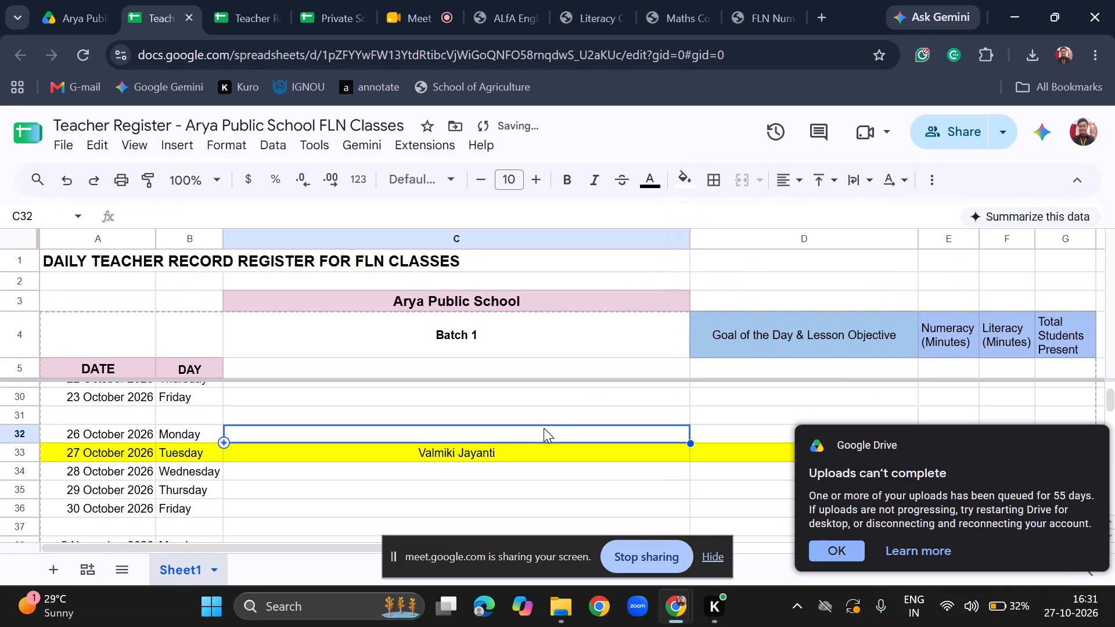
Dismiss the Google Drive upload notification.
{"action": "left_click", "coordinate": [841, 548]}
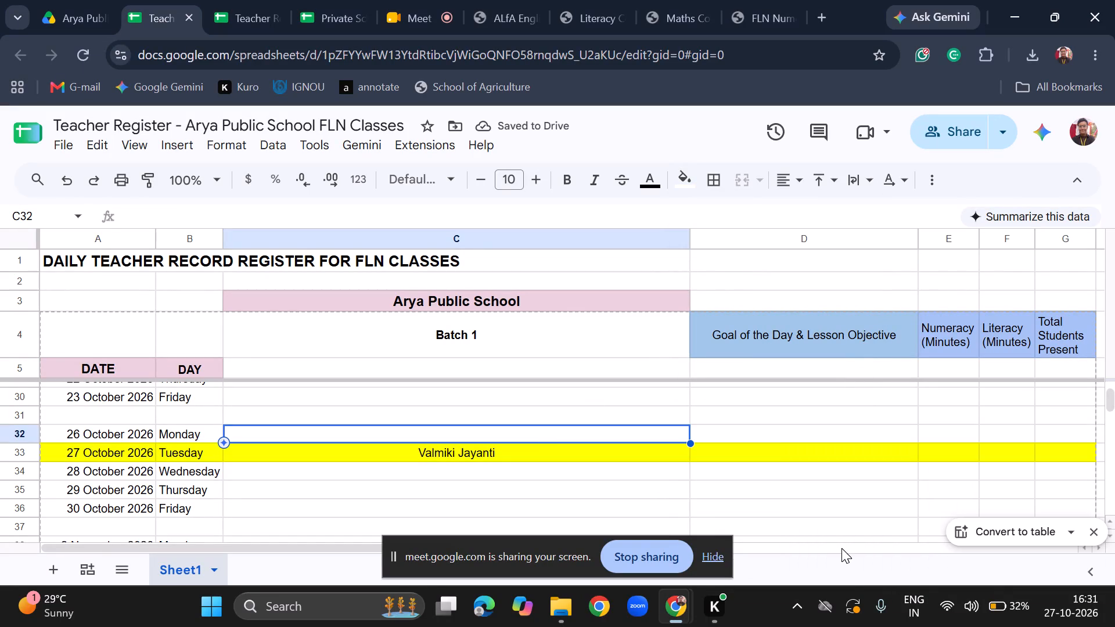
Look over the register's earlier October entries and the open literacy and maths competency sheets, ending on the Gangotri Public School register.
{"action": "left_click", "coordinate": [733, 423]}
{"action": "scroll", "coordinate": [733, 423], "scroll_direction": "up", "scroll_amount": 1}
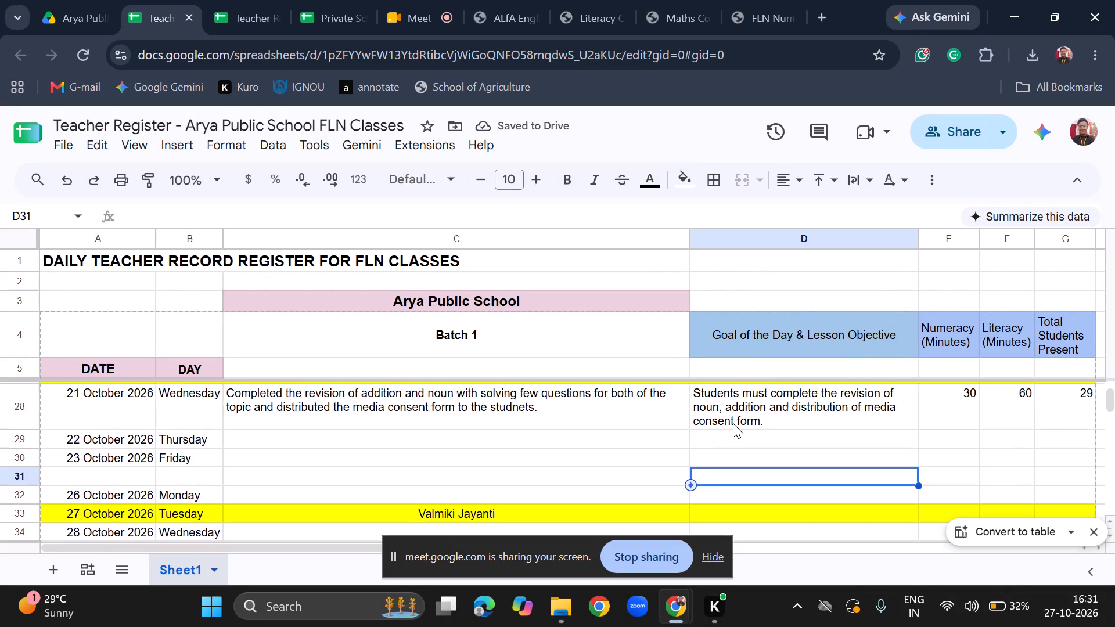
{"action": "scroll", "coordinate": [733, 423], "scroll_direction": "up", "scroll_amount": 8}
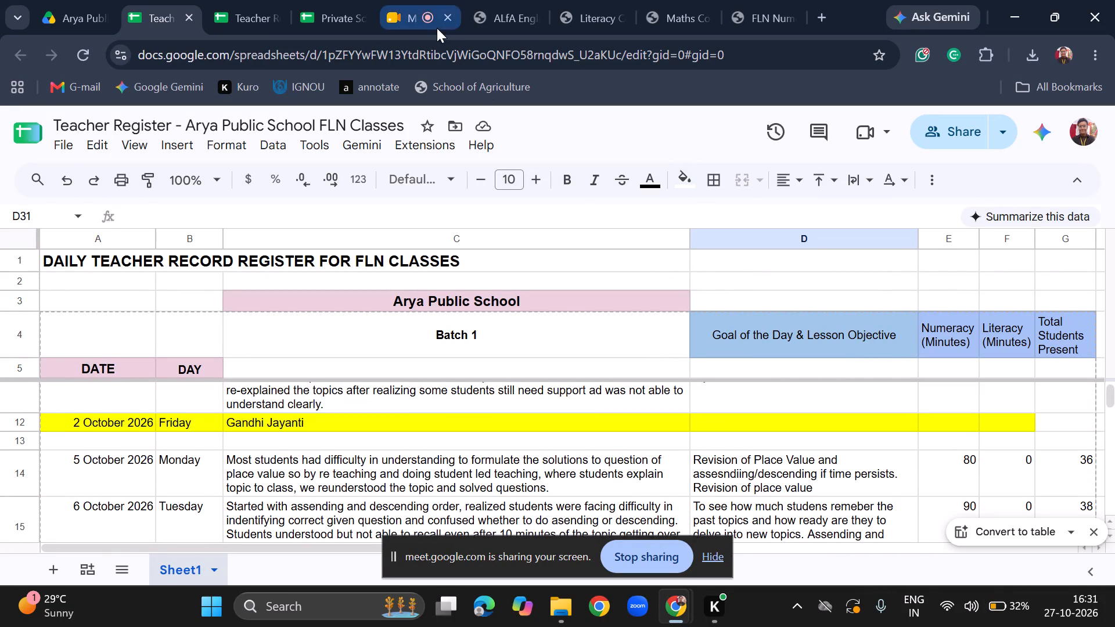
{"action": "left_click", "coordinate": [602, 10]}
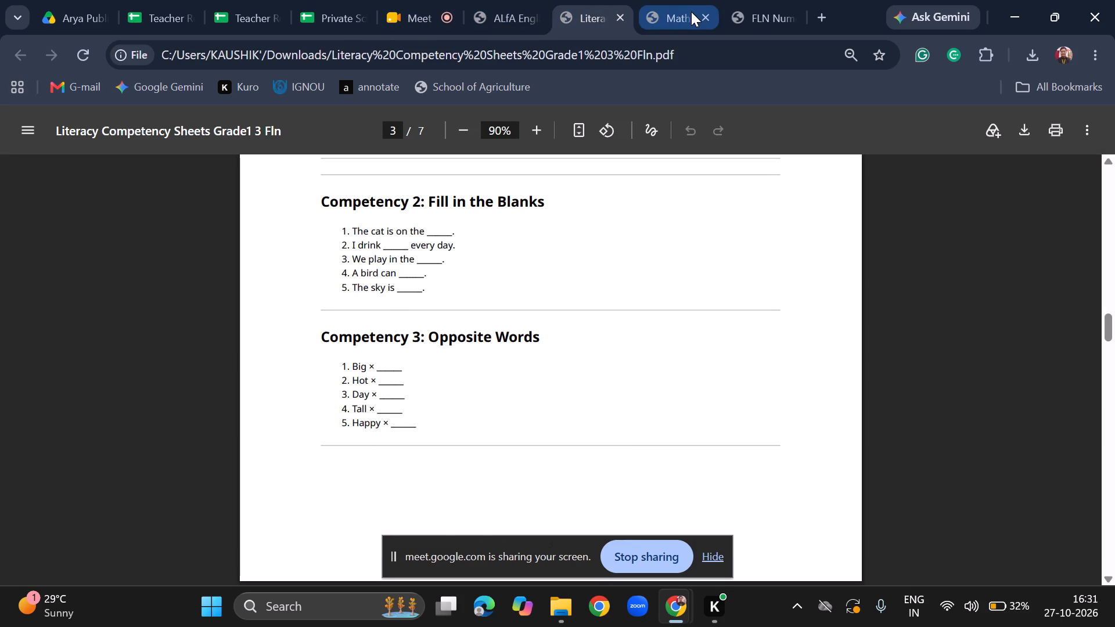
{"action": "left_click", "coordinate": [691, 12]}
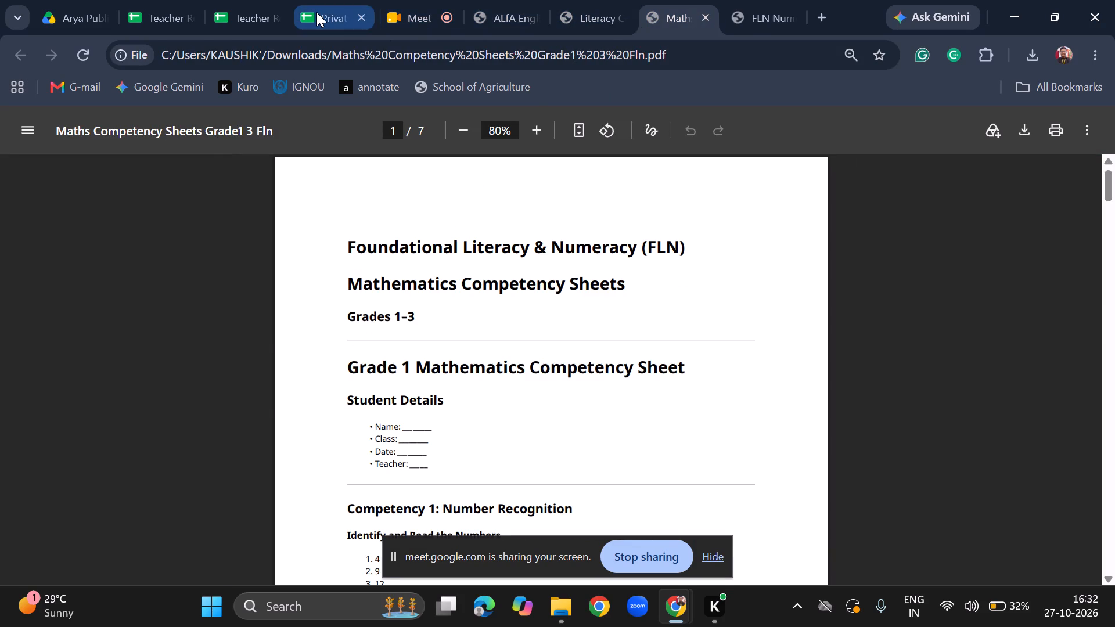
{"action": "left_click", "coordinate": [316, 12]}
{"action": "left_click", "coordinate": [242, 10]}
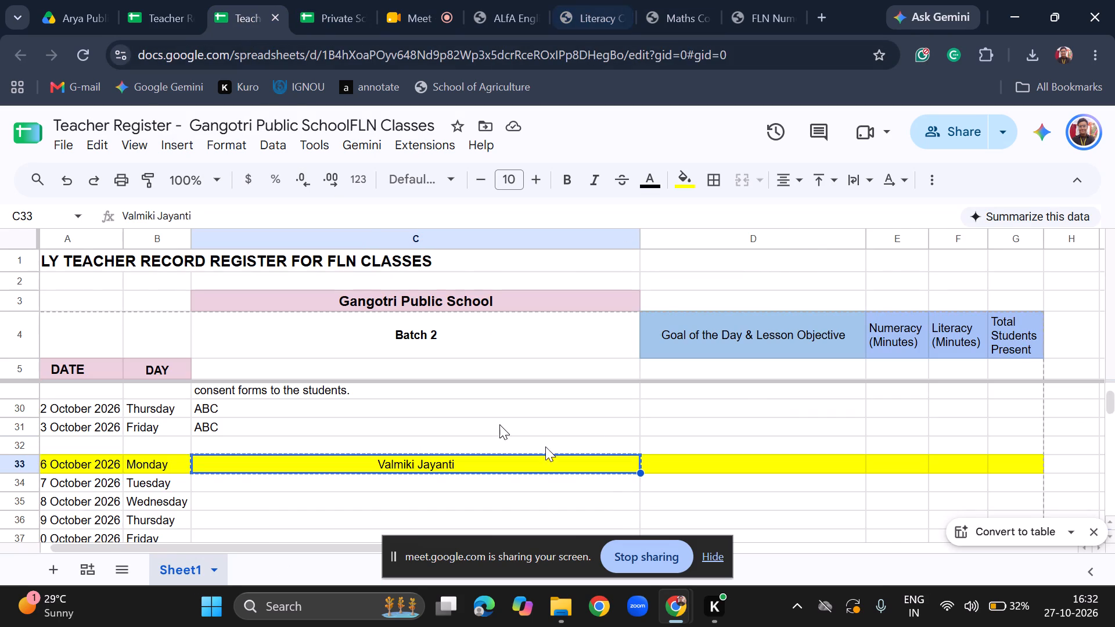
Stop sharing the screen with the Google Meet call.
{"action": "left_click", "coordinate": [657, 554]}
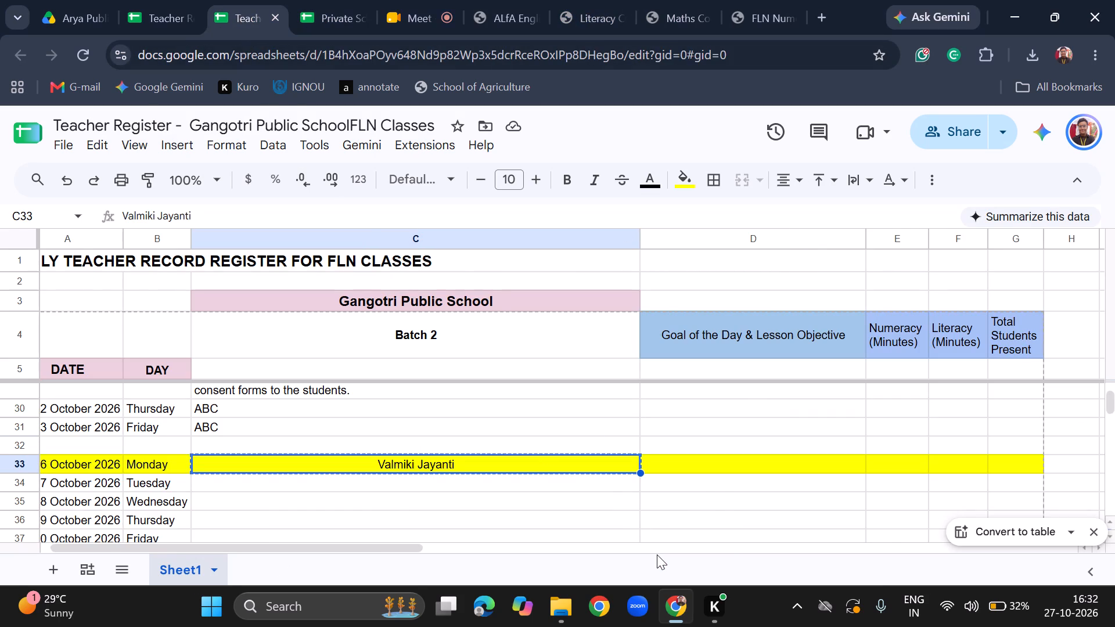
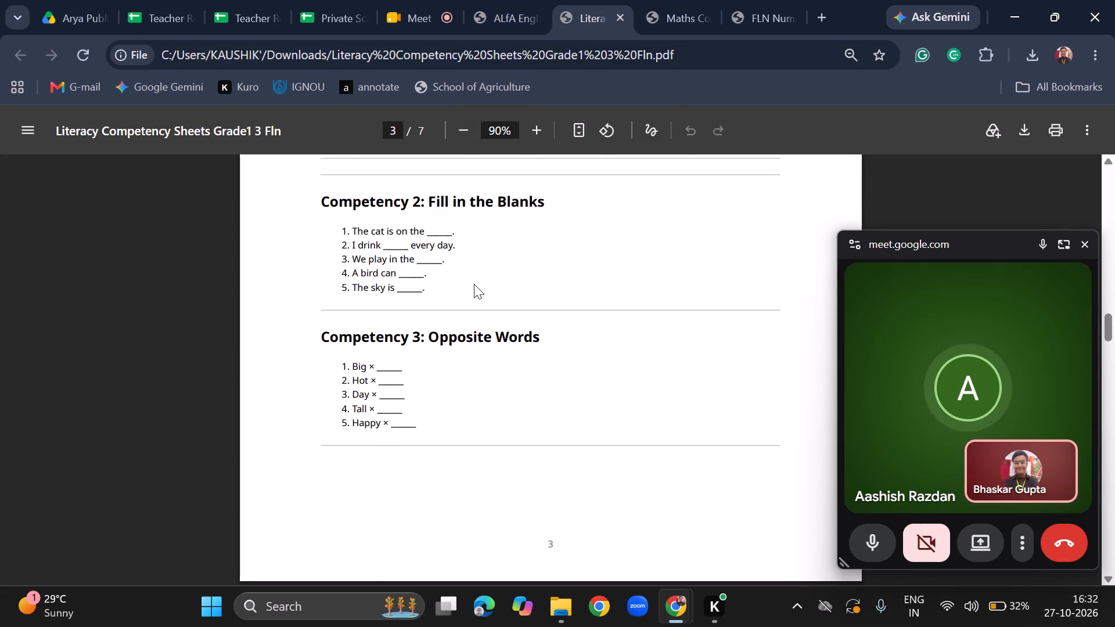
Close the open literacy competency sheets, maths competency sheets and FLN Numeracy Book PDFs.
{"action": "scroll", "coordinate": [474, 284], "scroll_direction": "up", "scroll_amount": 1}
{"action": "left_click", "coordinate": [617, 20]}
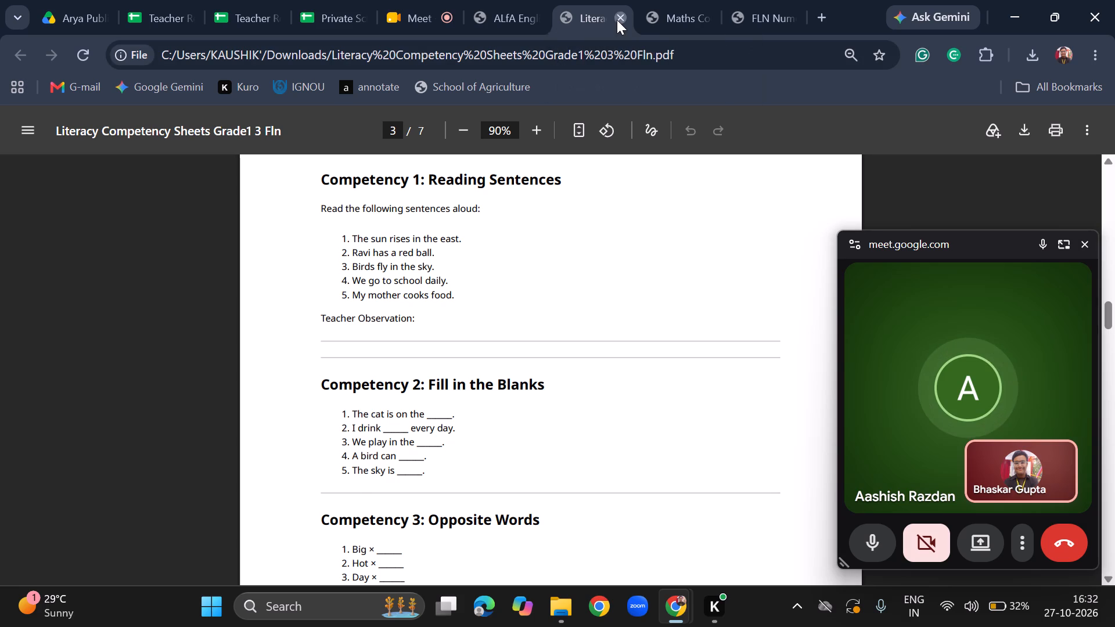
{"action": "left_click", "coordinate": [617, 20]}
{"action": "left_click", "coordinate": [617, 20]}
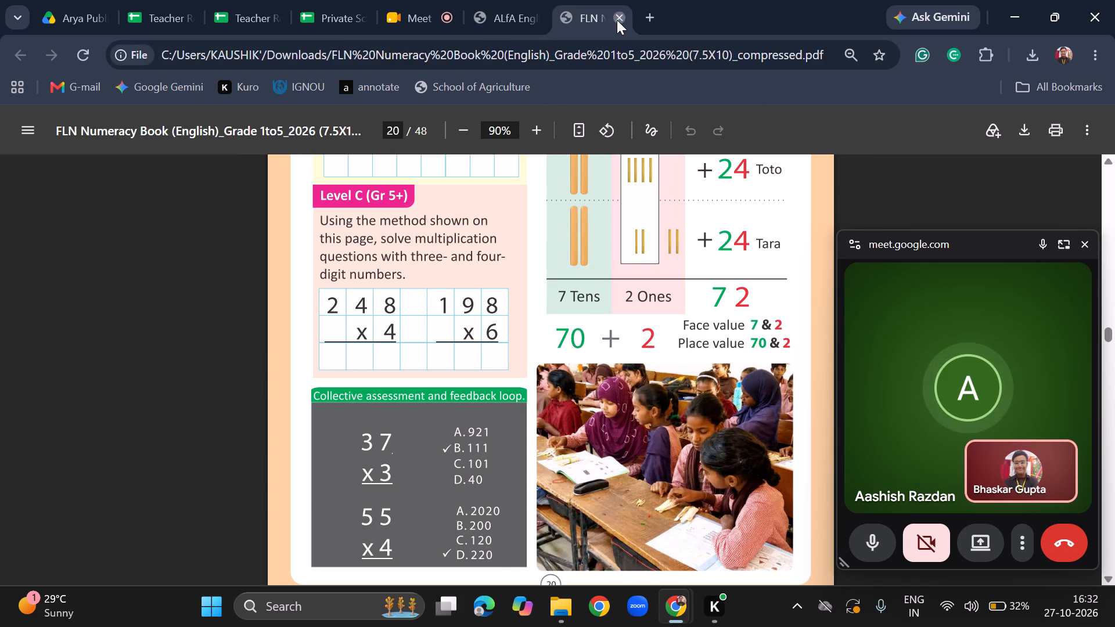
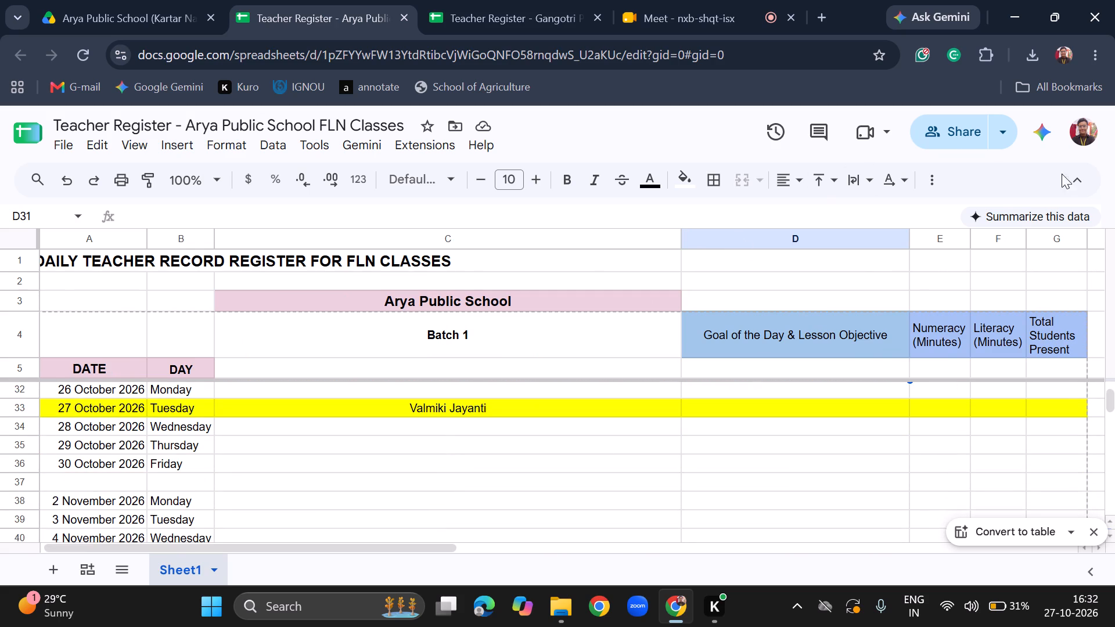
Enter total students present in the Arya Public School register: 41 for 28 October, 36 for 22 October and 35 for 23 October.
{"action": "left_click", "coordinate": [1080, 175]}
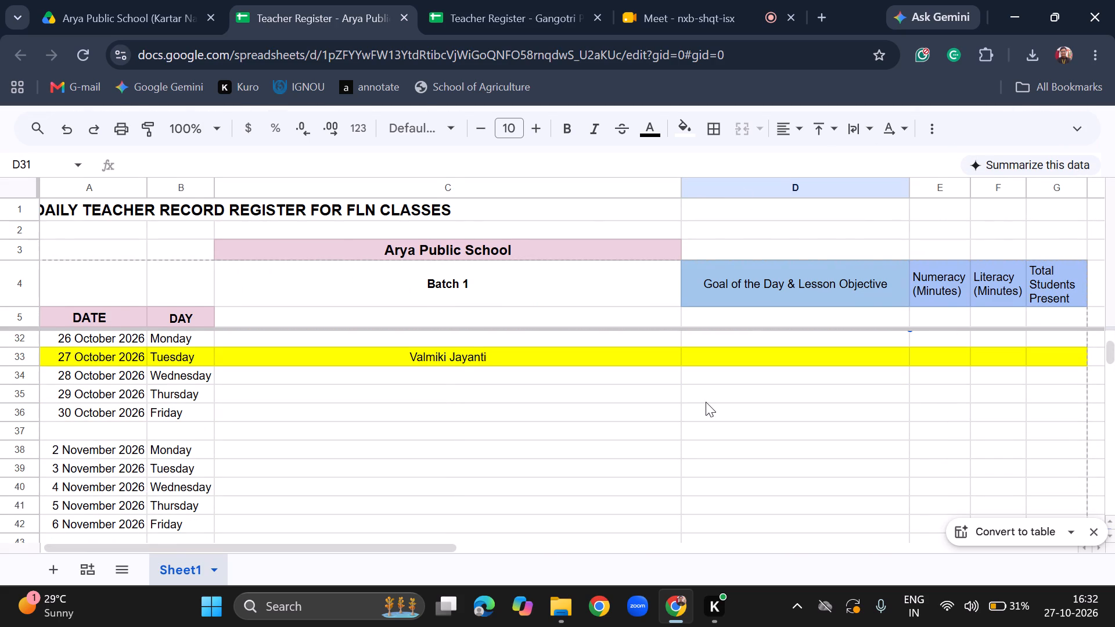
{"action": "scroll", "coordinate": [706, 402], "scroll_direction": "up", "scroll_amount": 1}
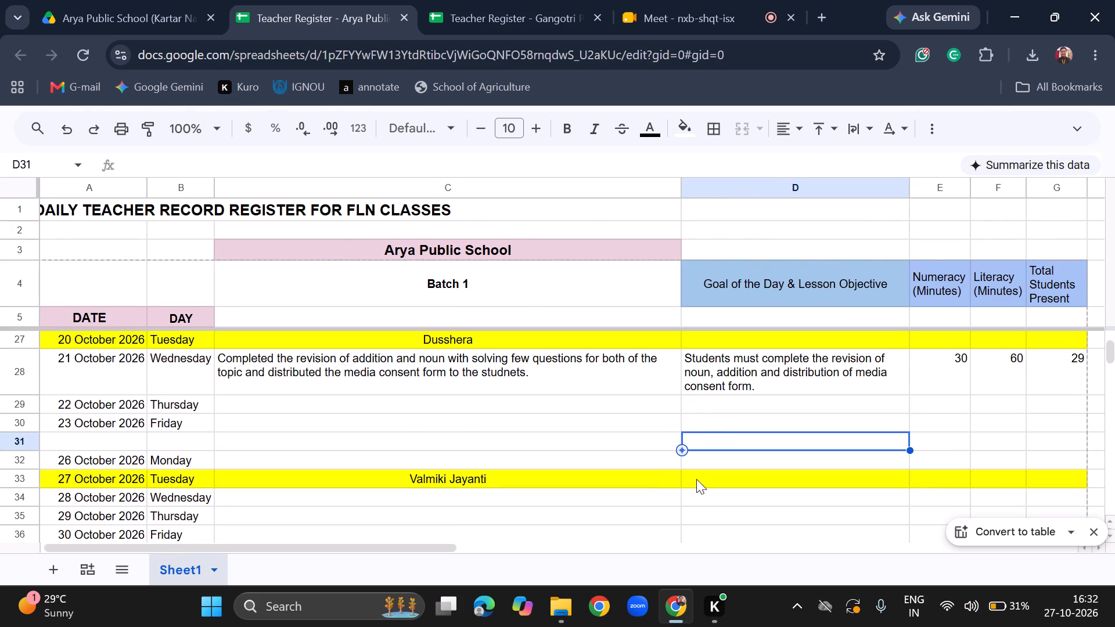
{"action": "left_click", "coordinate": [933, 499]}
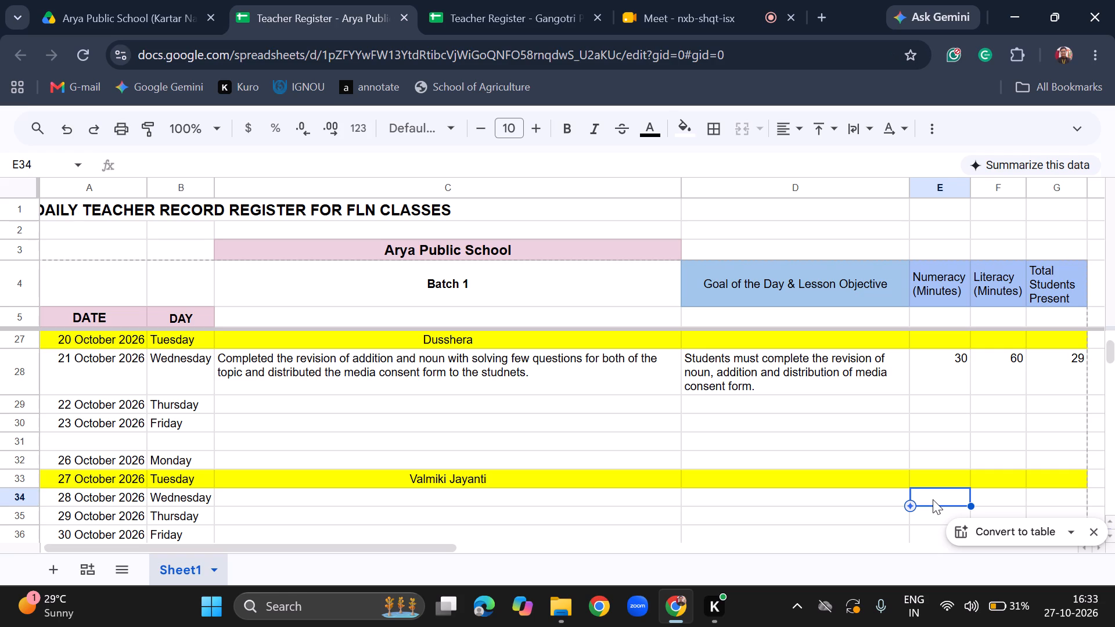
{"action": "key", "text": "Right"}
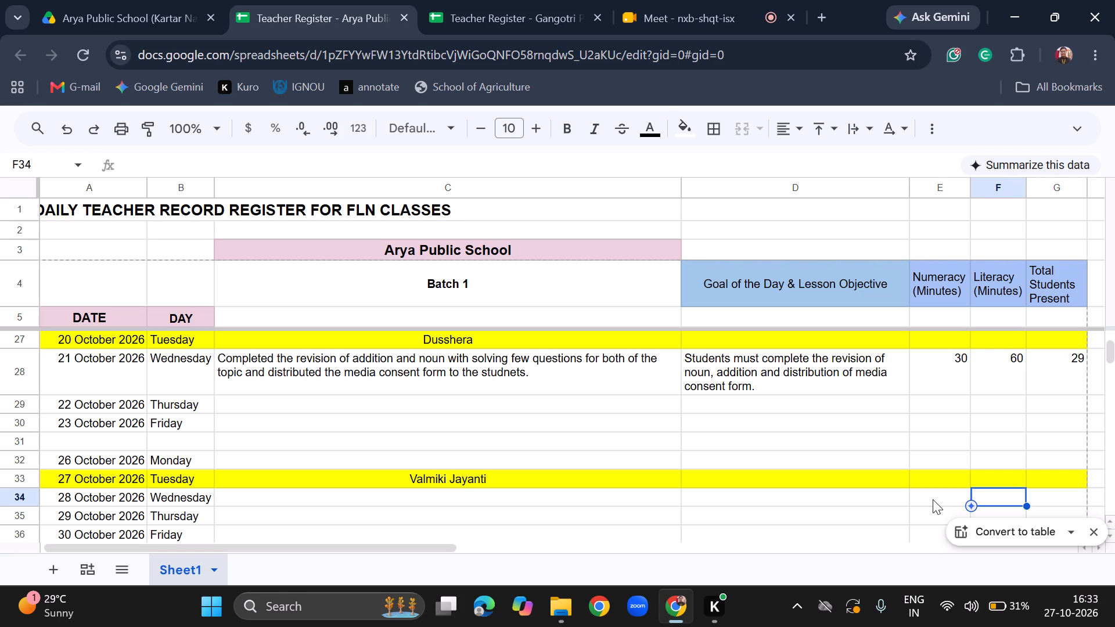
{"action": "key", "text": "Right"}
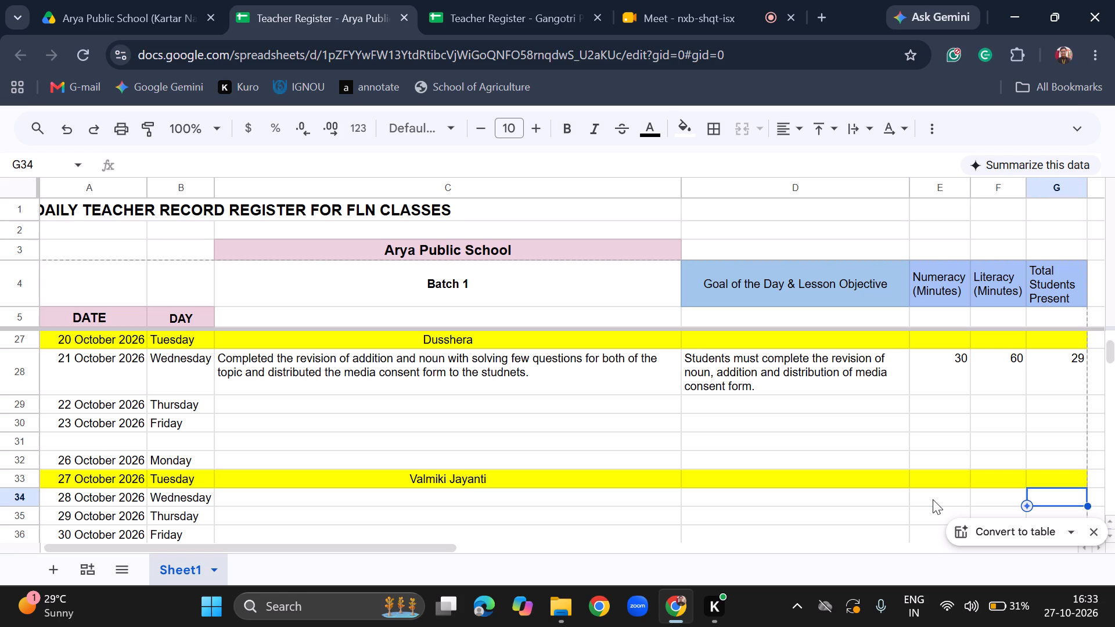
{"action": "type", "text": "41"}
{"action": "key", "text": "Up"}
{"action": "key", "text": "Up"}
{"action": "key", "text": "Up"}
{"action": "key", "text": "Up"}
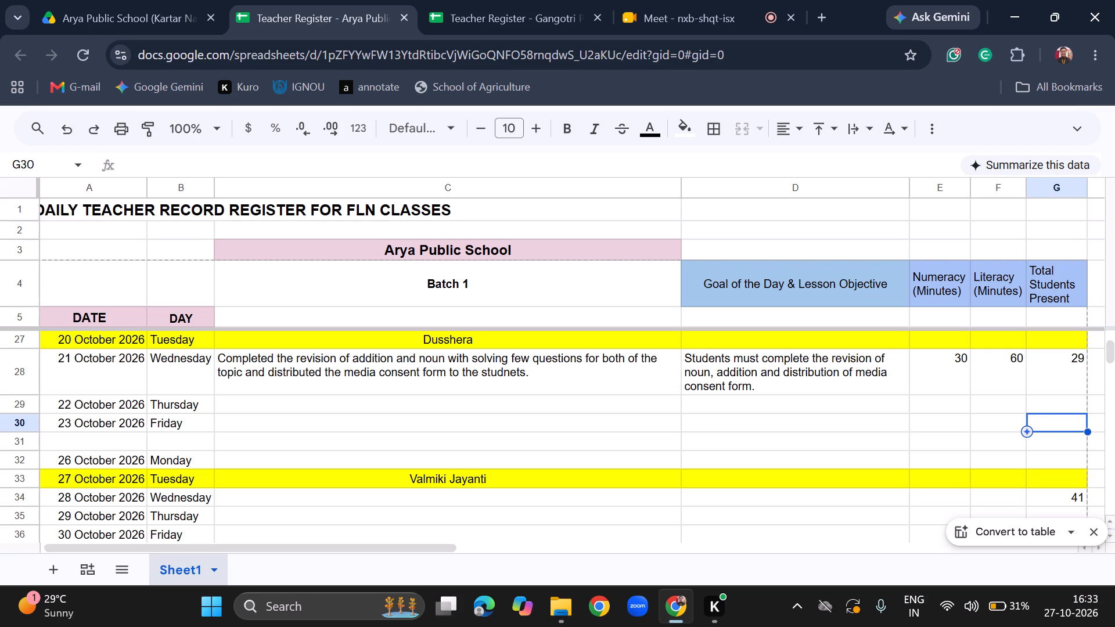
{"action": "key", "text": "Up"}
{"action": "type", "text": "36"}
{"action": "key", "text": "Down"}
{"action": "type", "text": "35"}
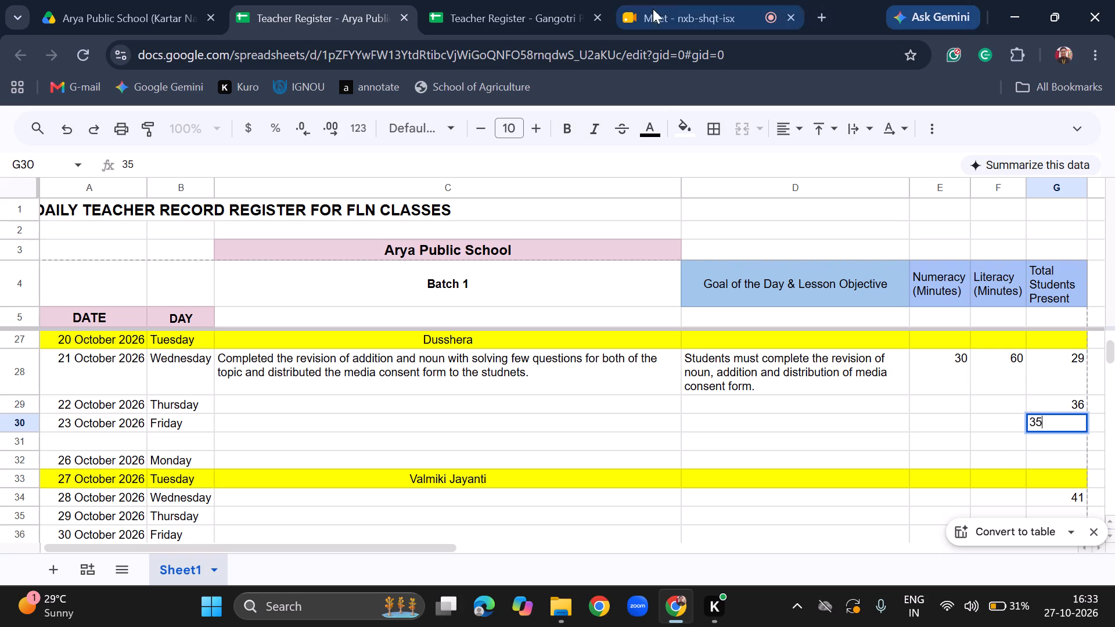
In the Gangotri Public School register, enter total students present as 24 for 22 October, 26 for 23 October and 27 for 27 October.
{"action": "left_click", "coordinate": [553, 6]}
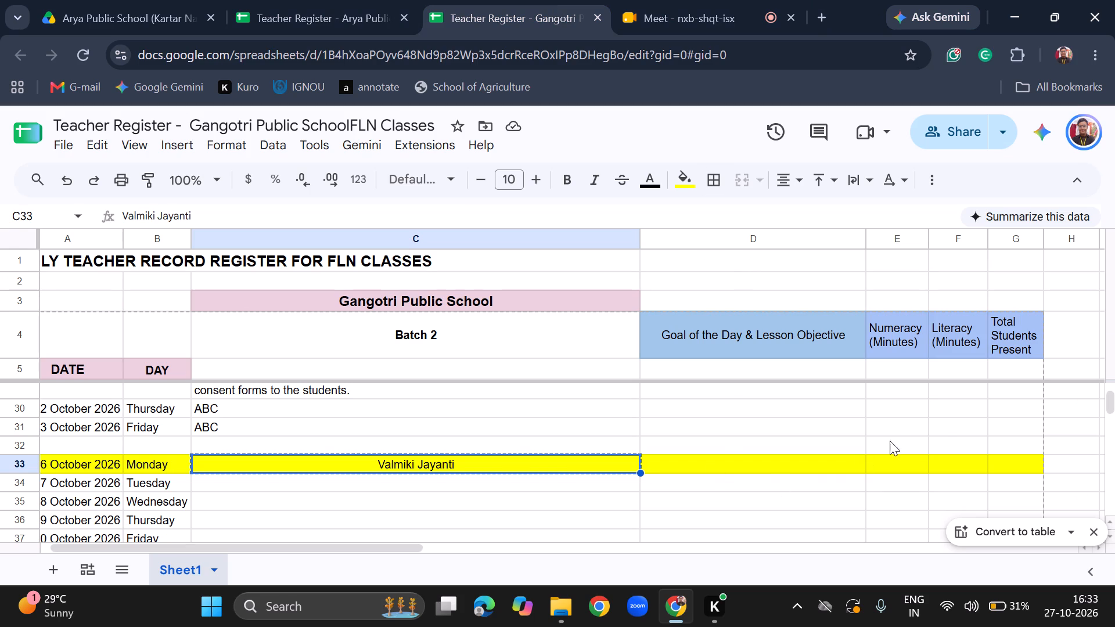
{"action": "left_click", "coordinate": [938, 420]}
{"action": "scroll", "coordinate": [938, 420], "scroll_direction": "up", "scroll_amount": 1}
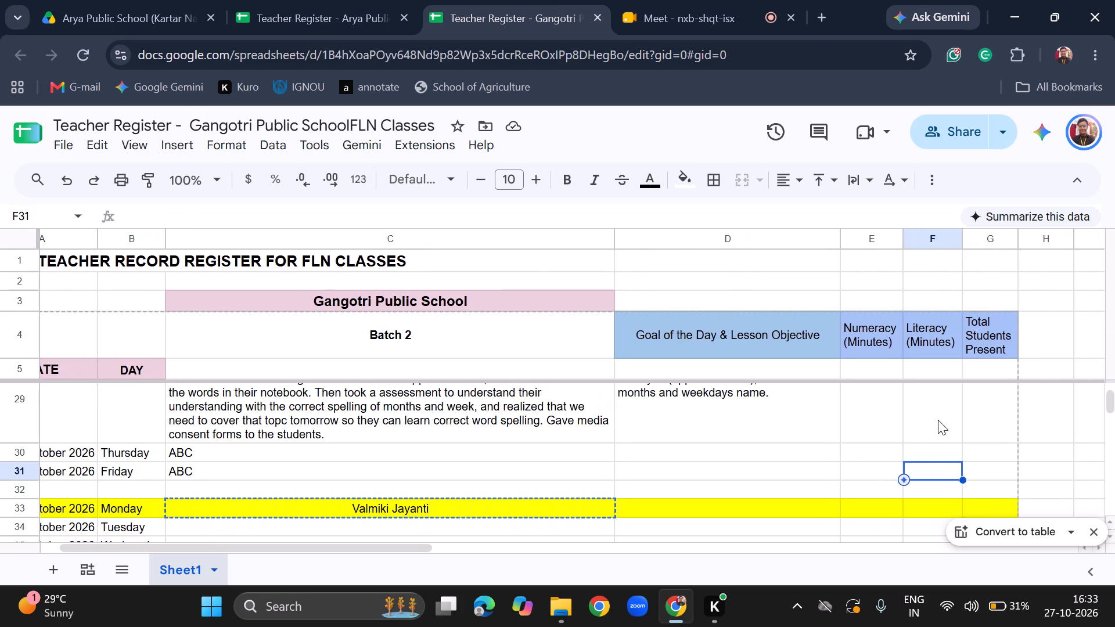
{"action": "left_click", "coordinate": [992, 452]}
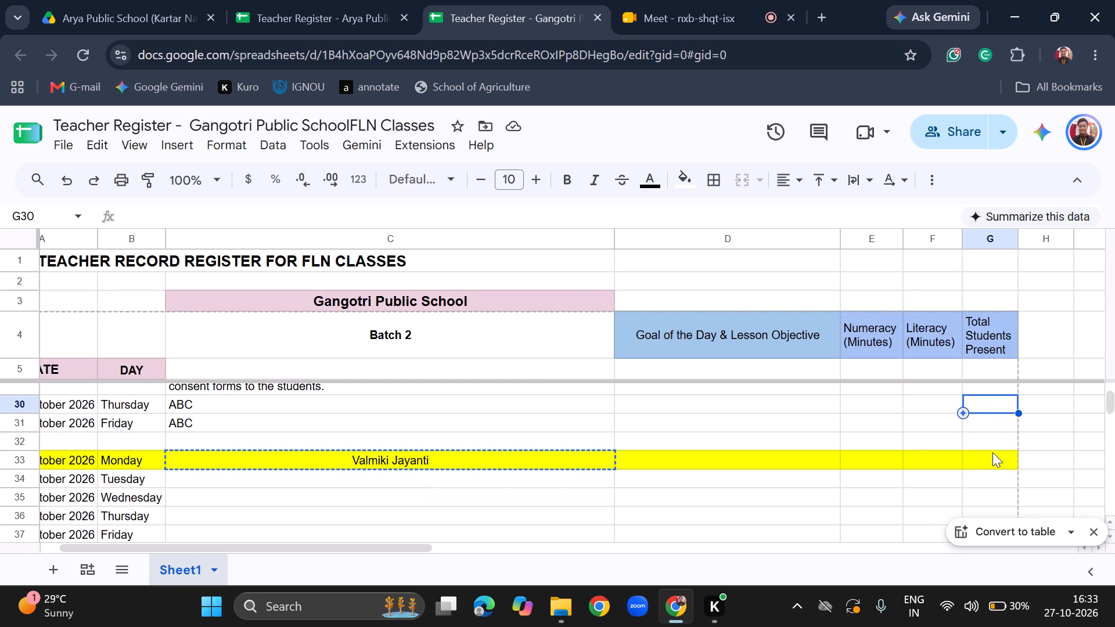
{"action": "type", "text": "24"}
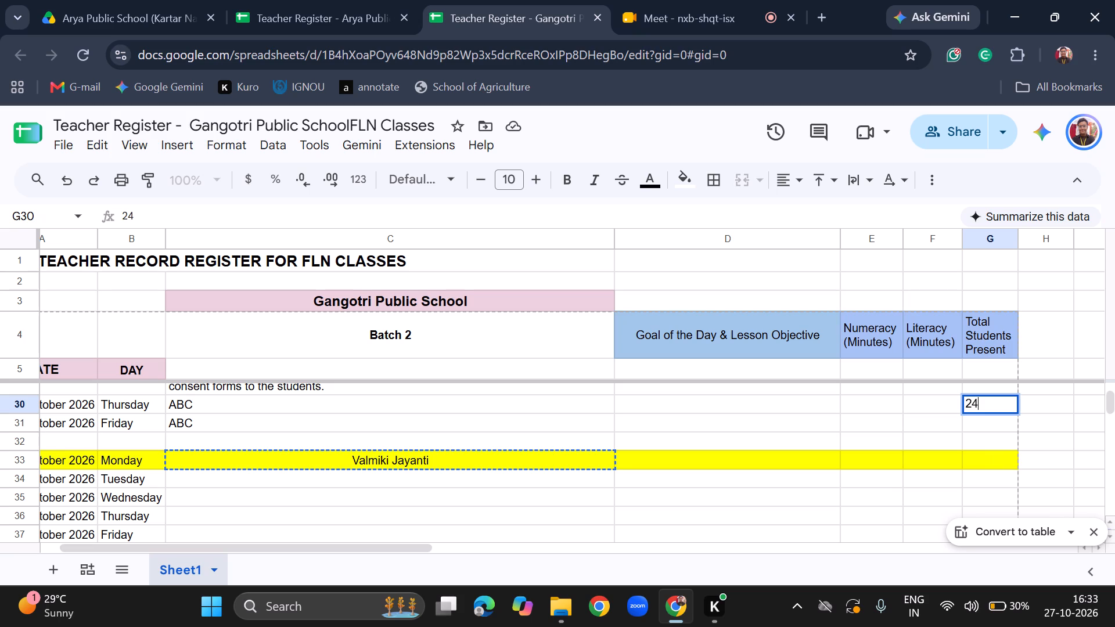
{"action": "key", "text": "Down"}
{"action": "key", "text": "2"}
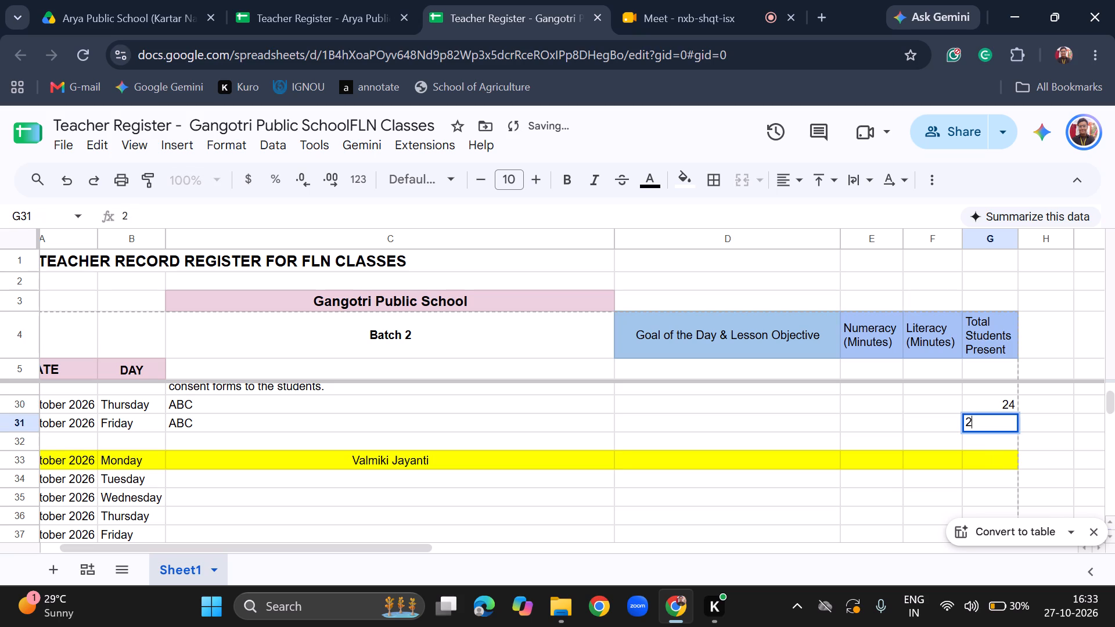
{"action": "key", "text": "6"}
{"action": "key", "text": "Down"}
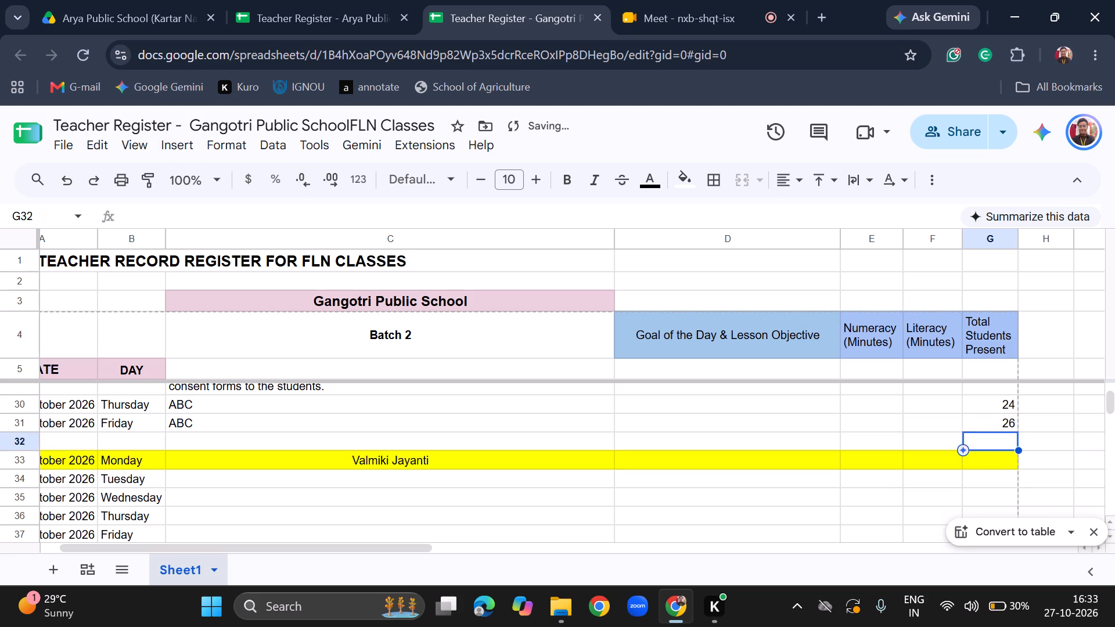
{"action": "key", "text": "Down"}
{"action": "key", "text": "Down"}
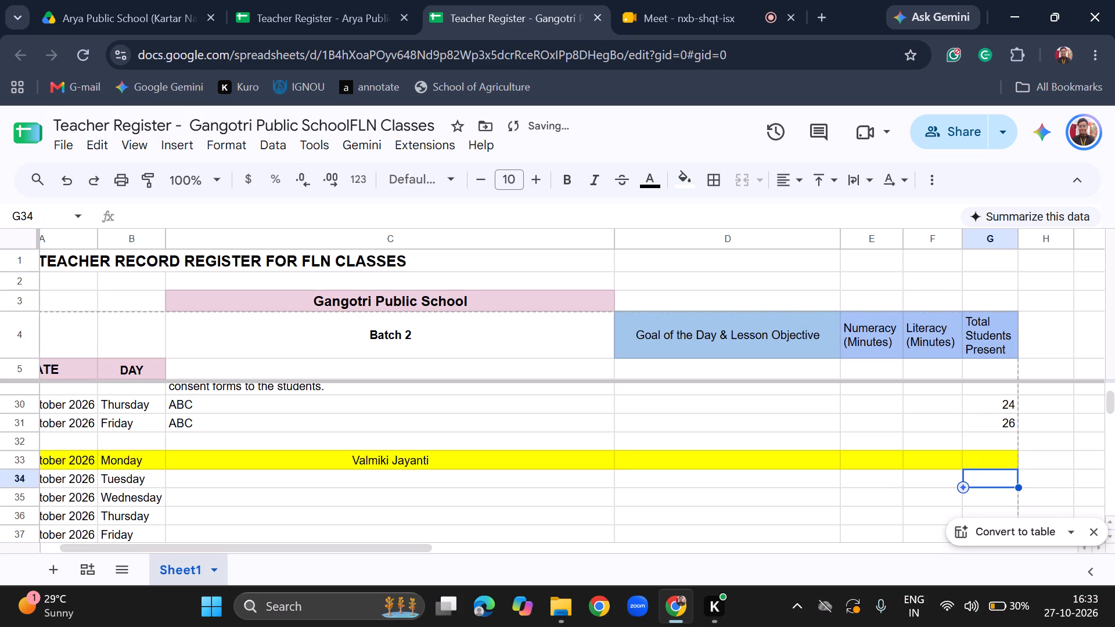
{"action": "key", "text": "2"}
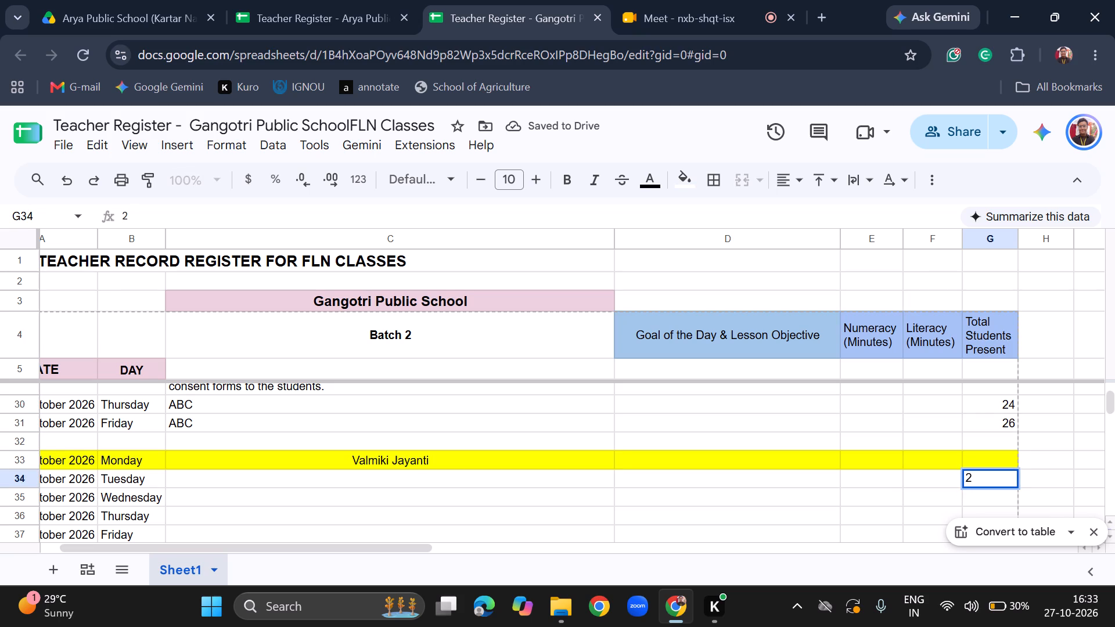
{"action": "key", "text": "7"}
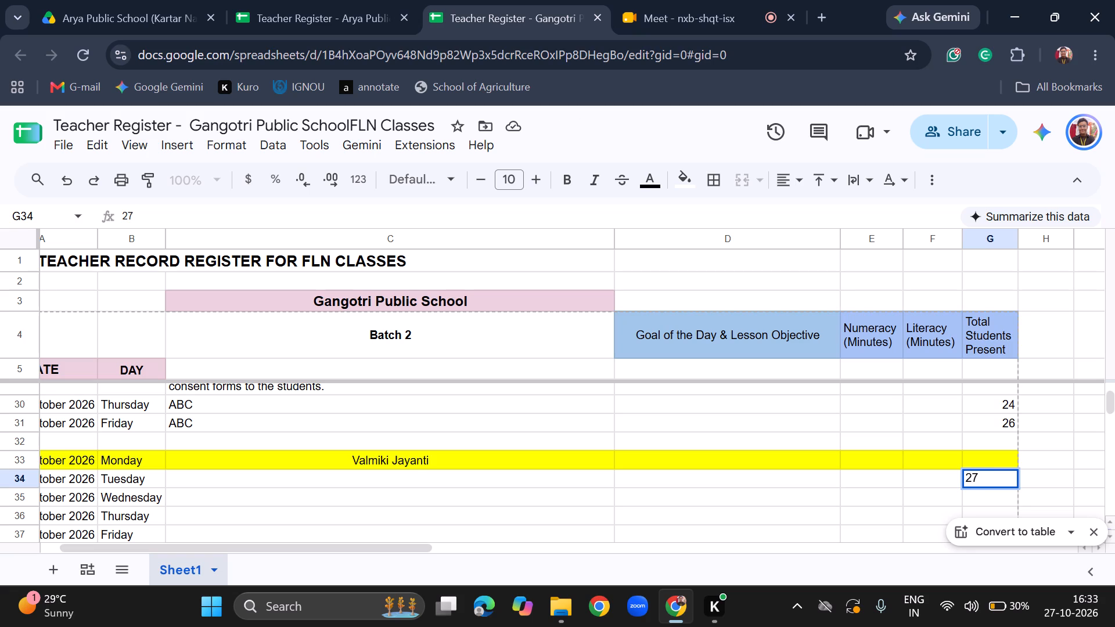
{"action": "key", "text": "Return"}
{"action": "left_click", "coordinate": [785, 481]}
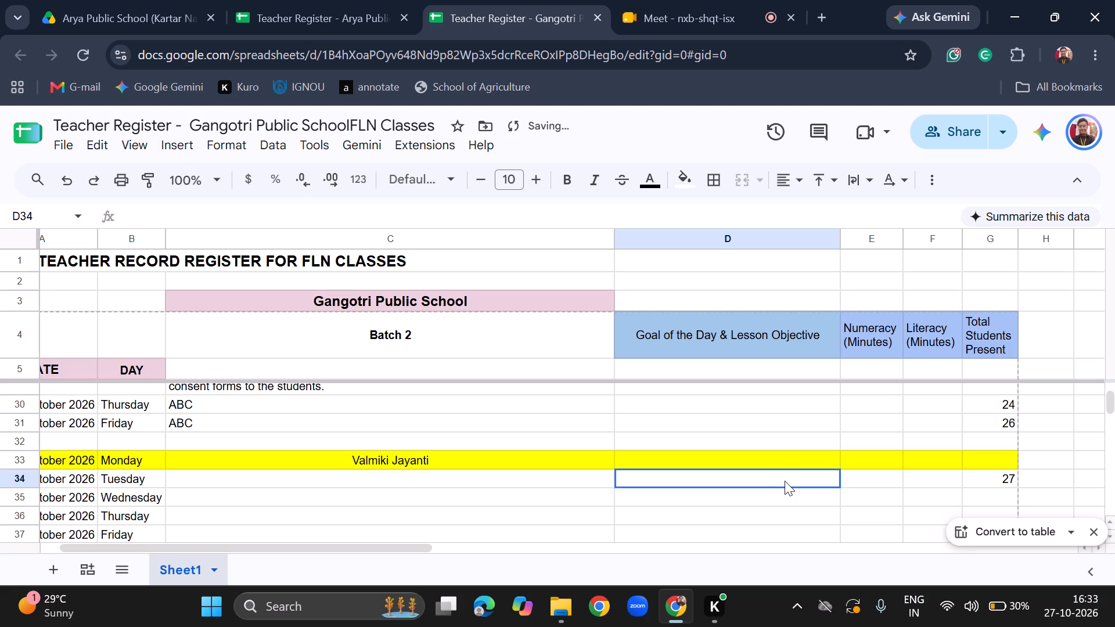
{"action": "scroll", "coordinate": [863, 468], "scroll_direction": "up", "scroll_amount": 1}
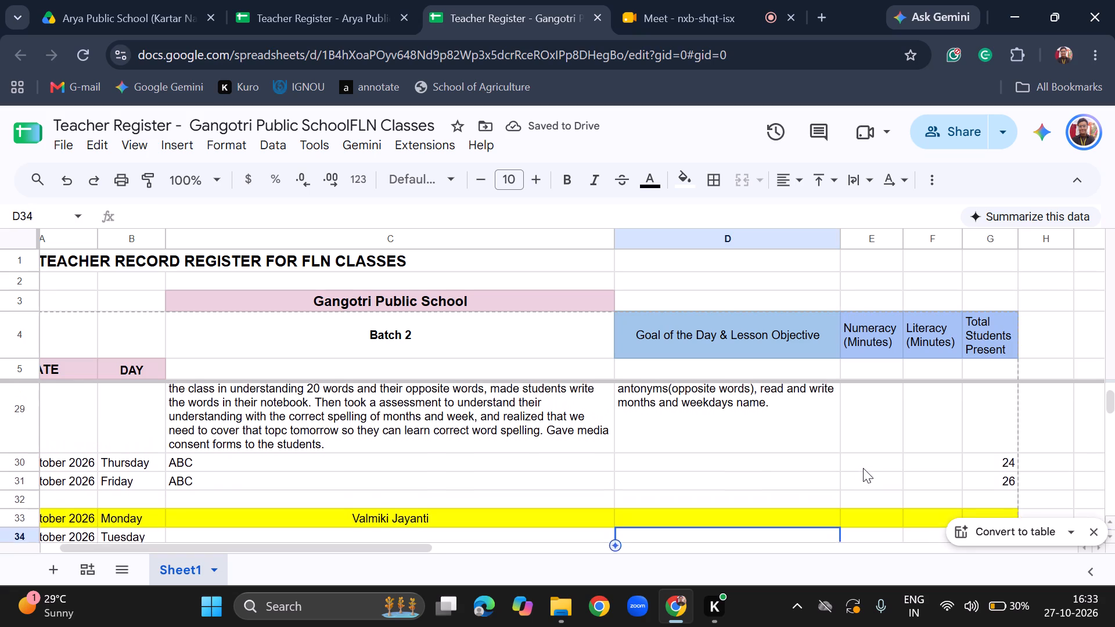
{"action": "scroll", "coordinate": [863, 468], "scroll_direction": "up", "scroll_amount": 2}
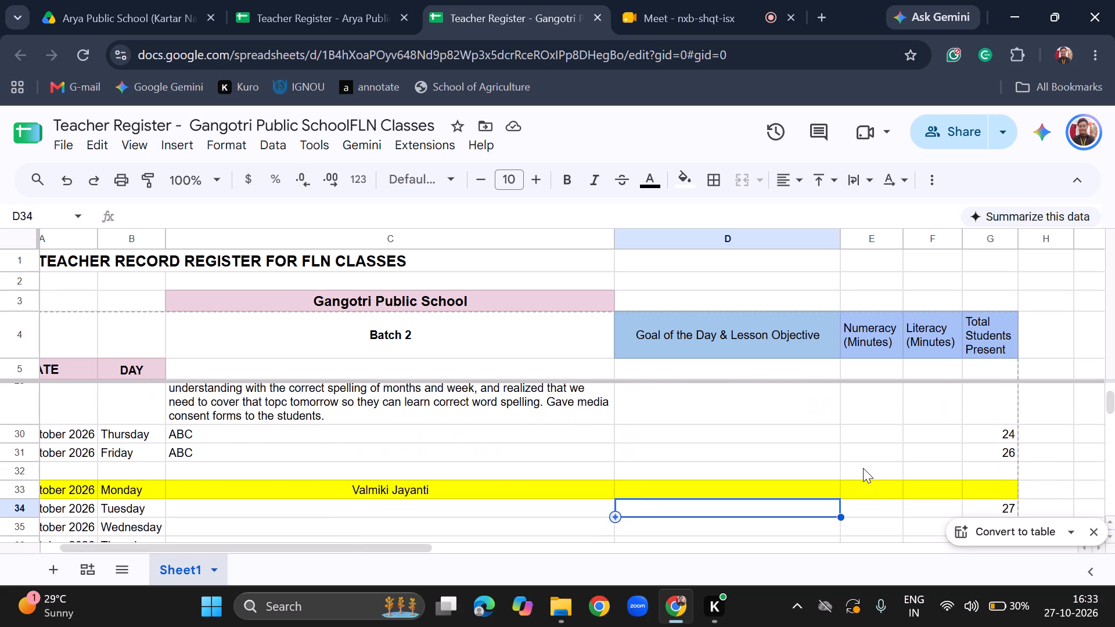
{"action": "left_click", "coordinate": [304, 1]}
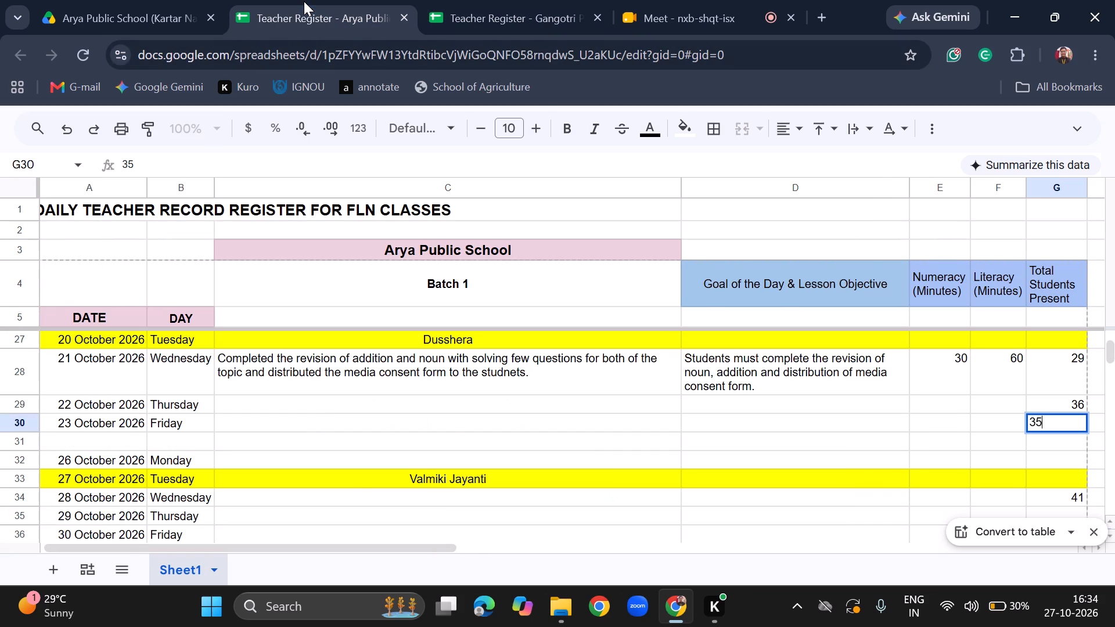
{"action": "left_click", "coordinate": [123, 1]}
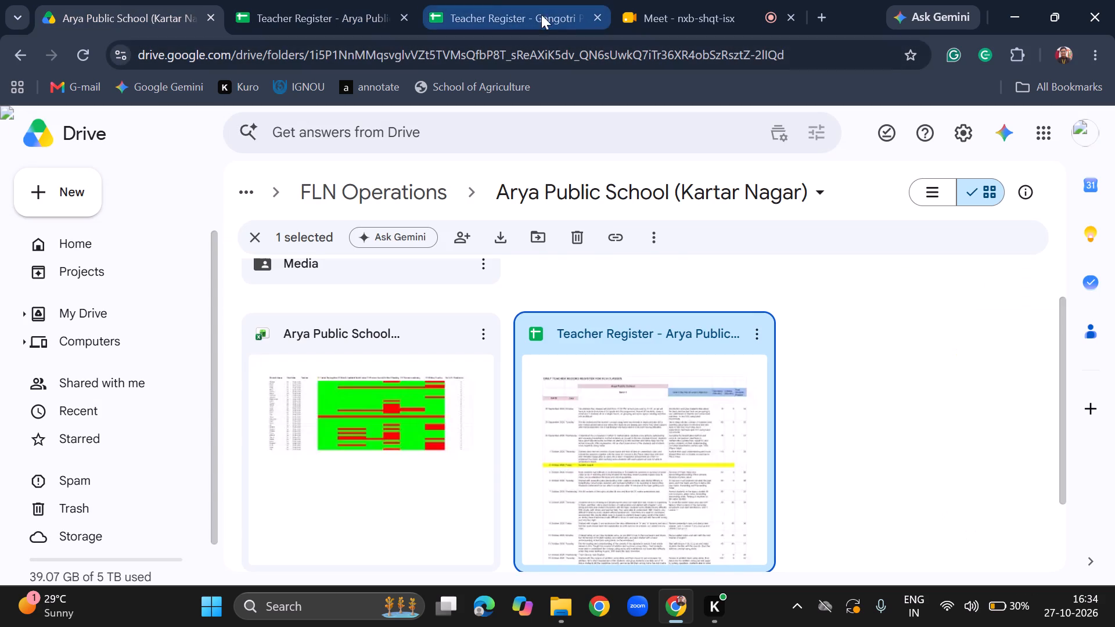
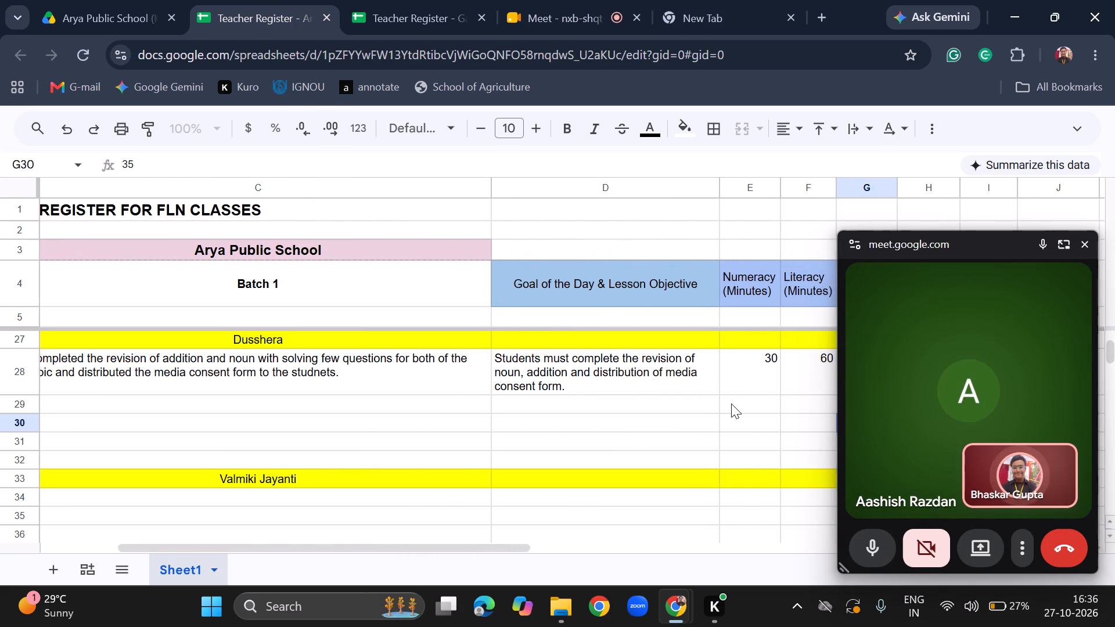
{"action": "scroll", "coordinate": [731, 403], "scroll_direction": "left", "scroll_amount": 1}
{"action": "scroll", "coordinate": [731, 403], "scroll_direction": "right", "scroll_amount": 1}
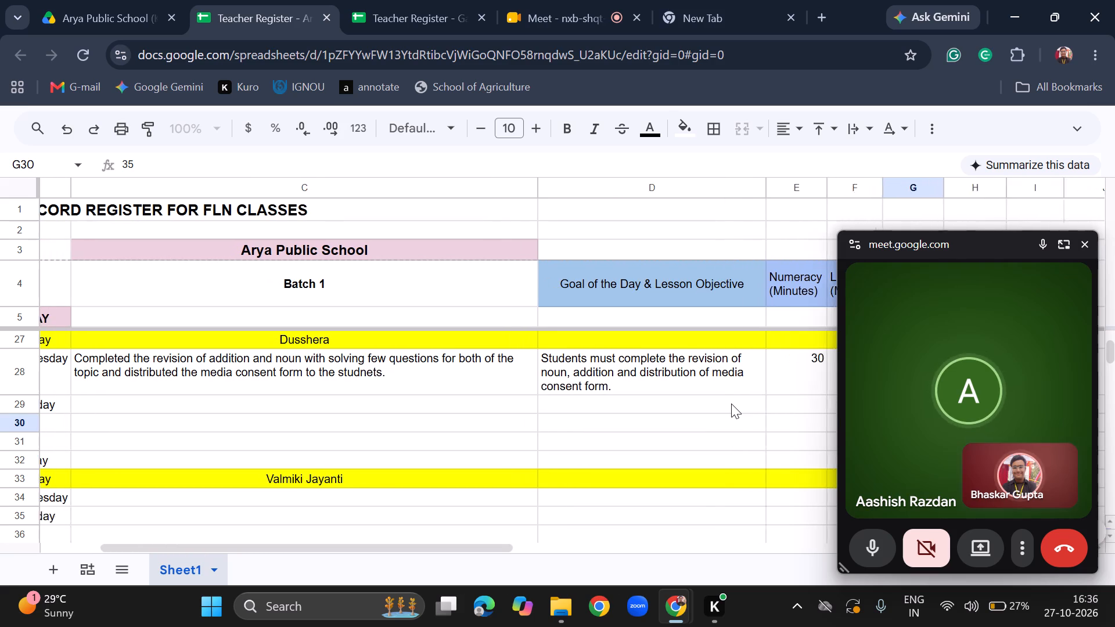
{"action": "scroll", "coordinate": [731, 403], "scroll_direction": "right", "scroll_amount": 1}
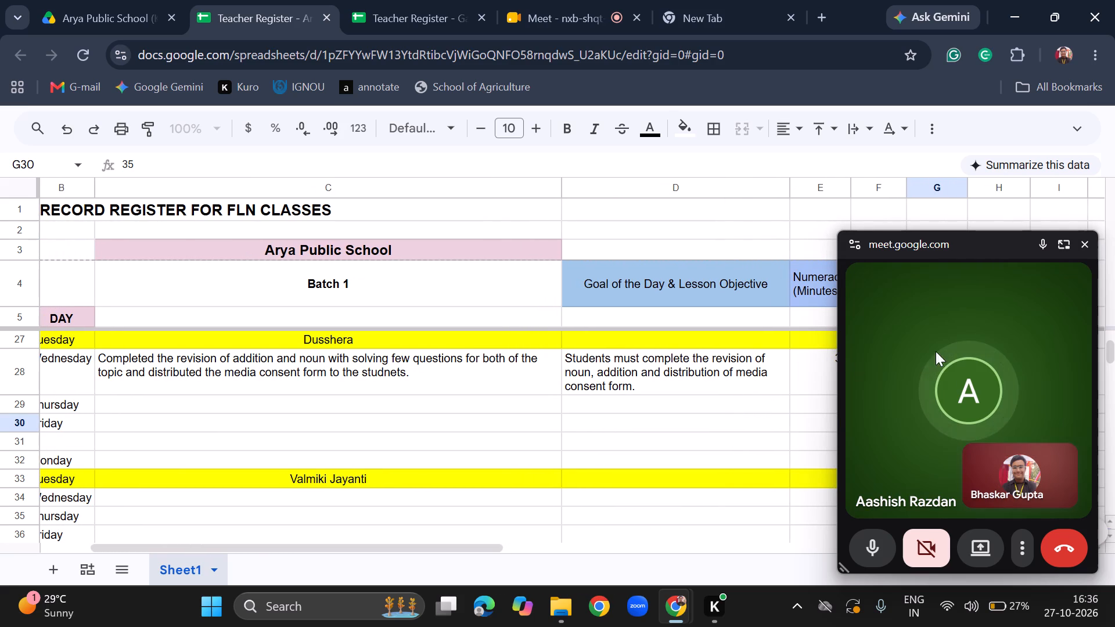
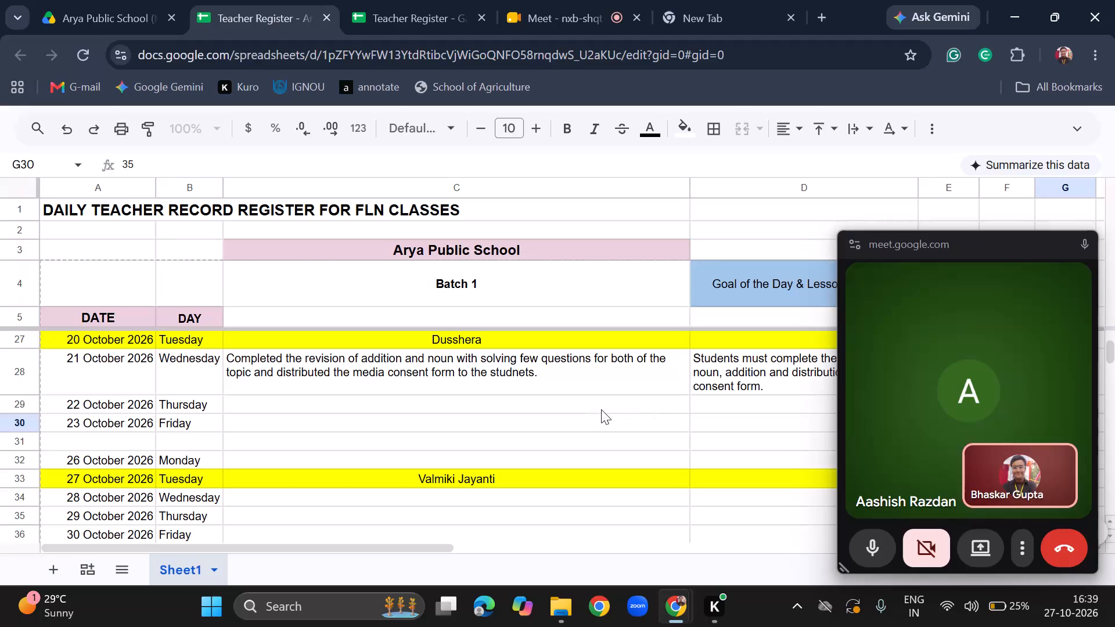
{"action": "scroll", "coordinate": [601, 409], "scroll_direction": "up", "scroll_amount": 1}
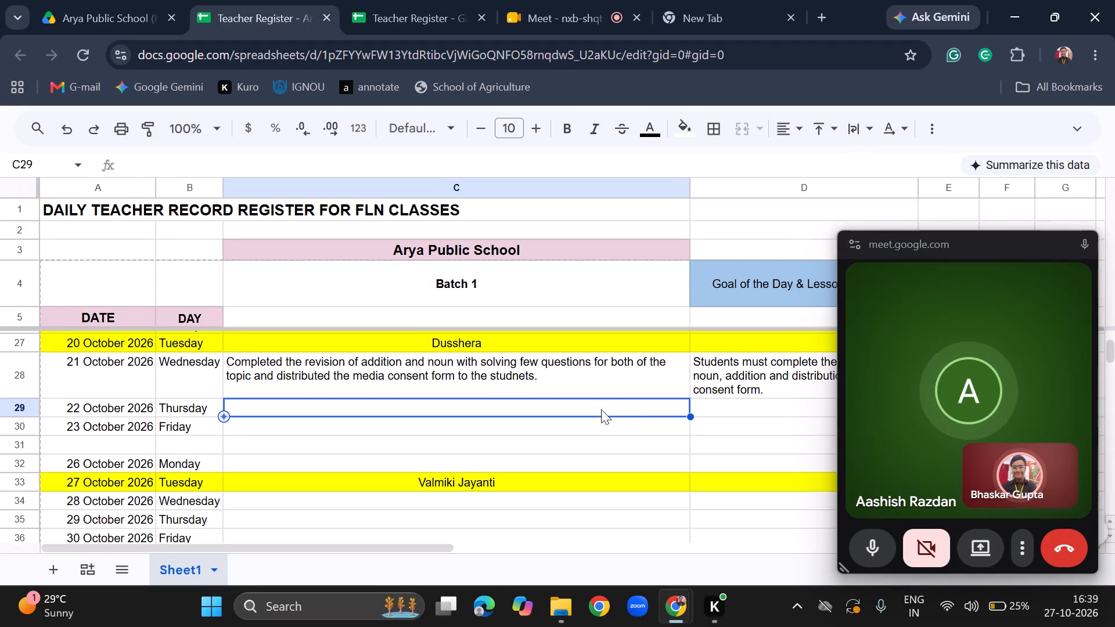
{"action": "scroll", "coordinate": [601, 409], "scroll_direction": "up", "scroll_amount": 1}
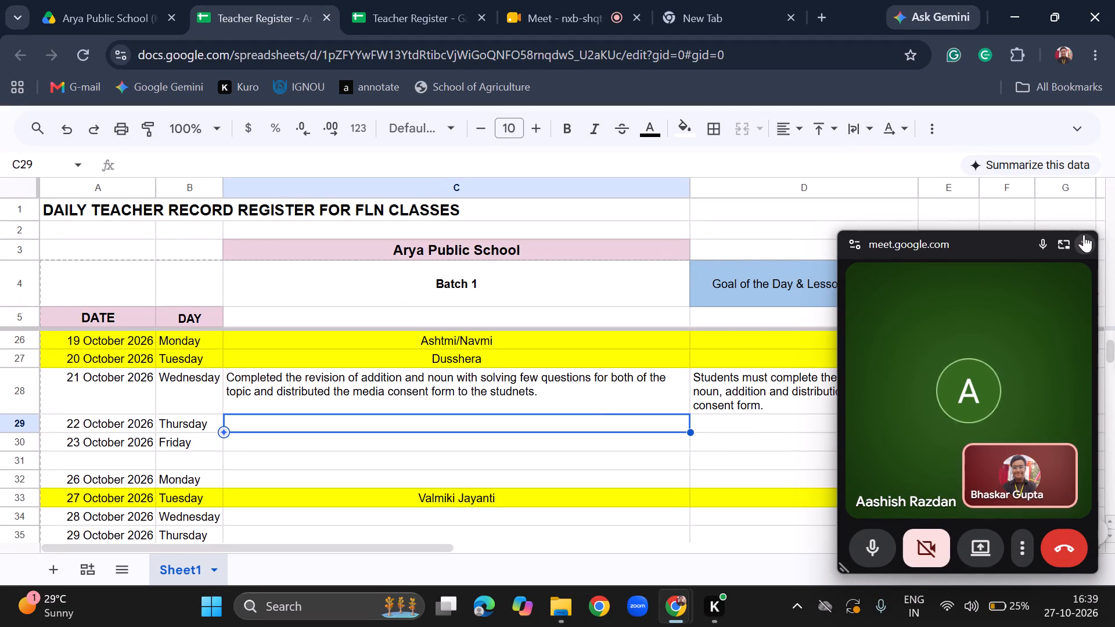
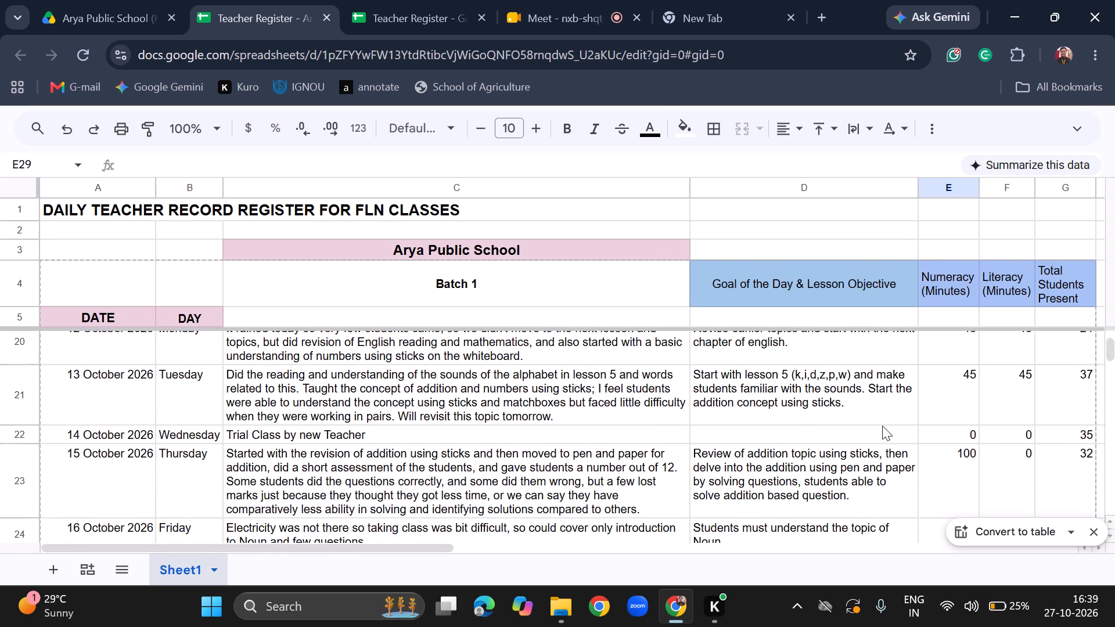
Review the Arya Public School register entries from mid October through the end of October.
{"action": "scroll", "coordinate": [882, 426], "scroll_direction": "up", "scroll_amount": 2}
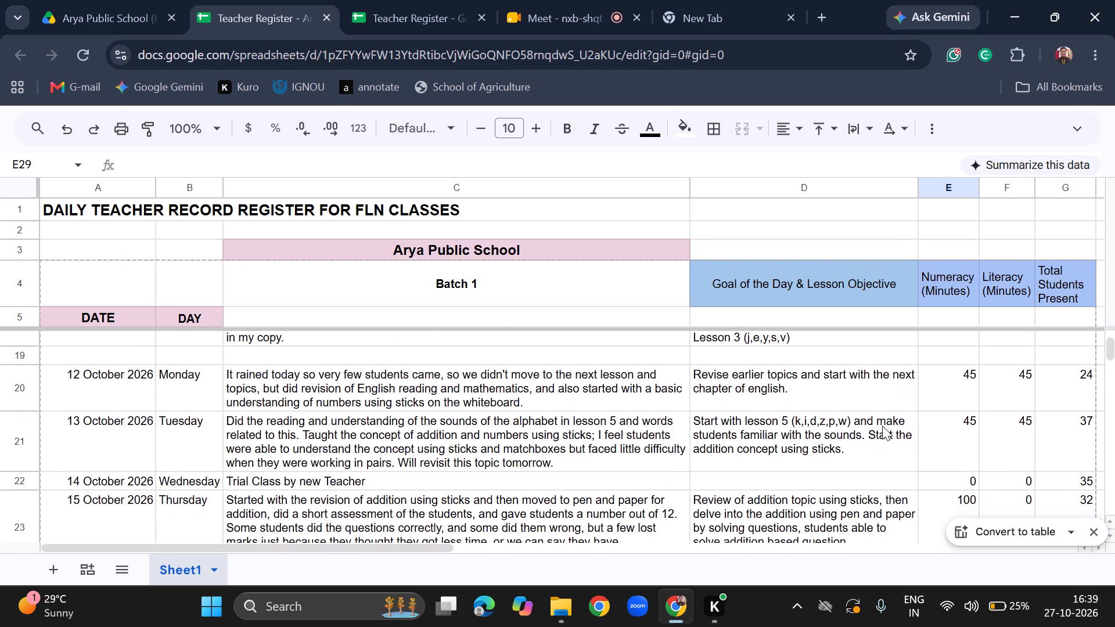
{"action": "scroll", "coordinate": [882, 426], "scroll_direction": "up", "scroll_amount": 1}
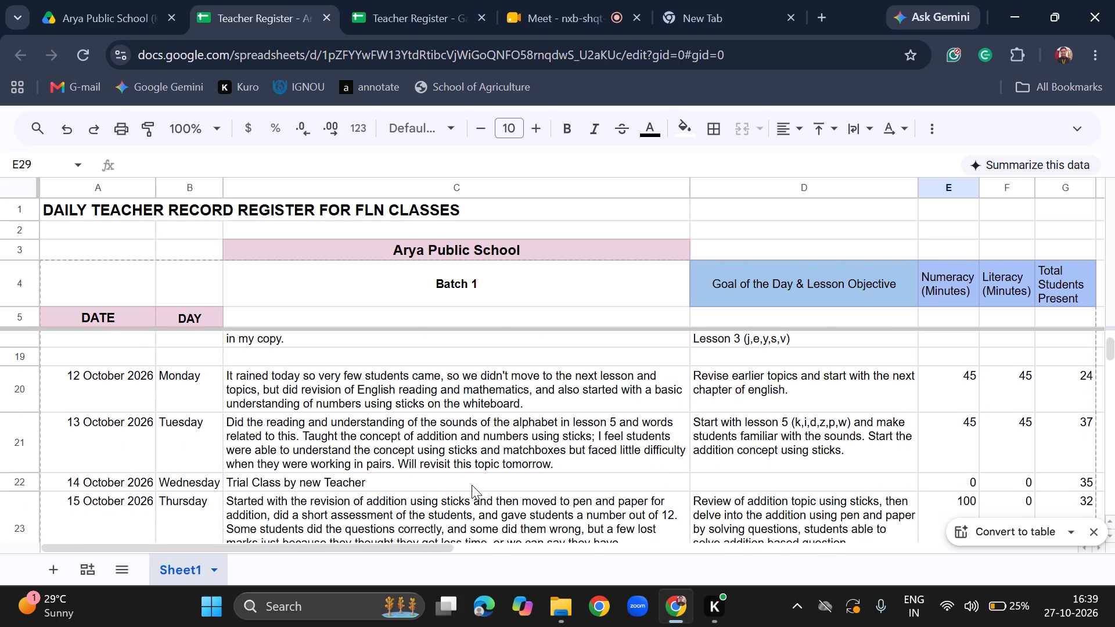
{"action": "left_click", "coordinate": [472, 485]}
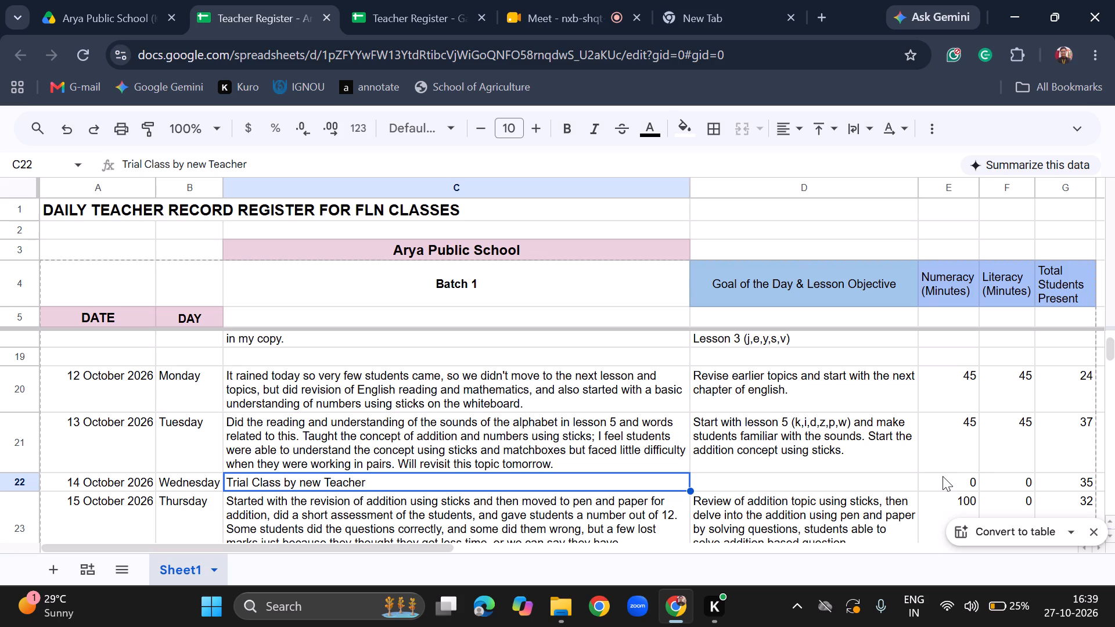
{"action": "left_click", "coordinate": [943, 476]}
{"action": "scroll", "coordinate": [943, 476], "scroll_direction": "down", "scroll_amount": 3}
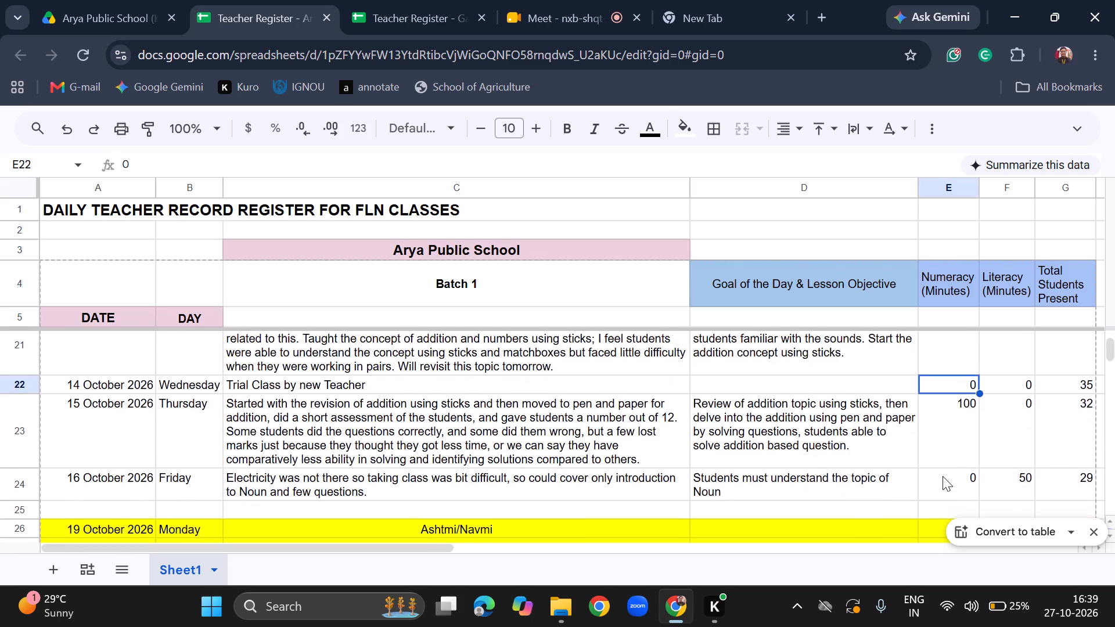
{"action": "scroll", "coordinate": [943, 476], "scroll_direction": "down", "scroll_amount": 2}
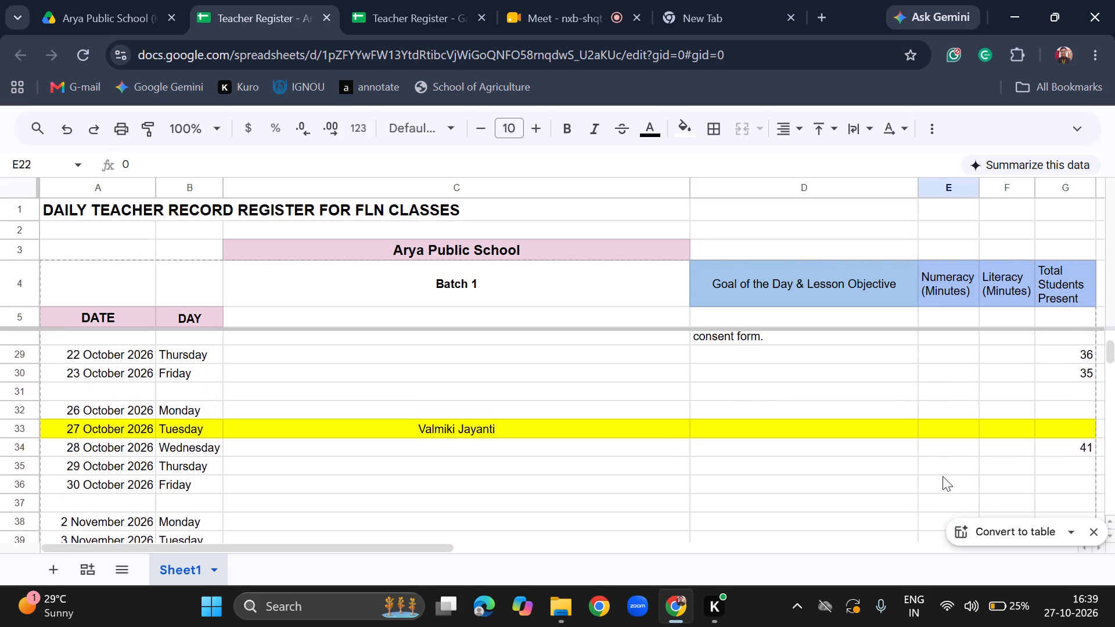
{"action": "left_click", "coordinate": [818, 471]}
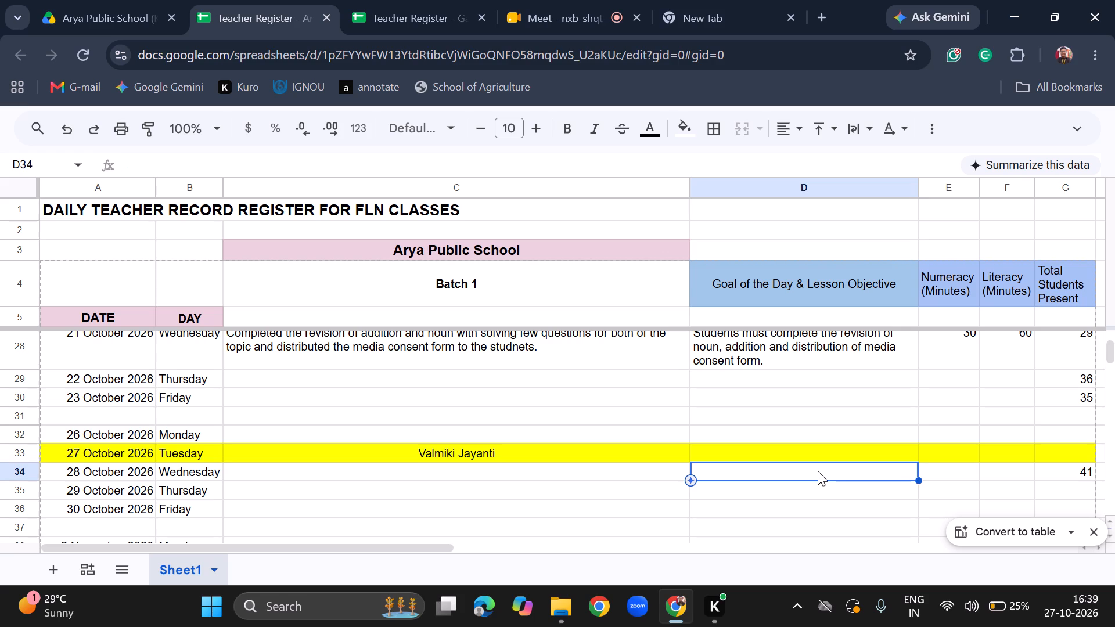
{"action": "left_click", "coordinate": [952, 371]}
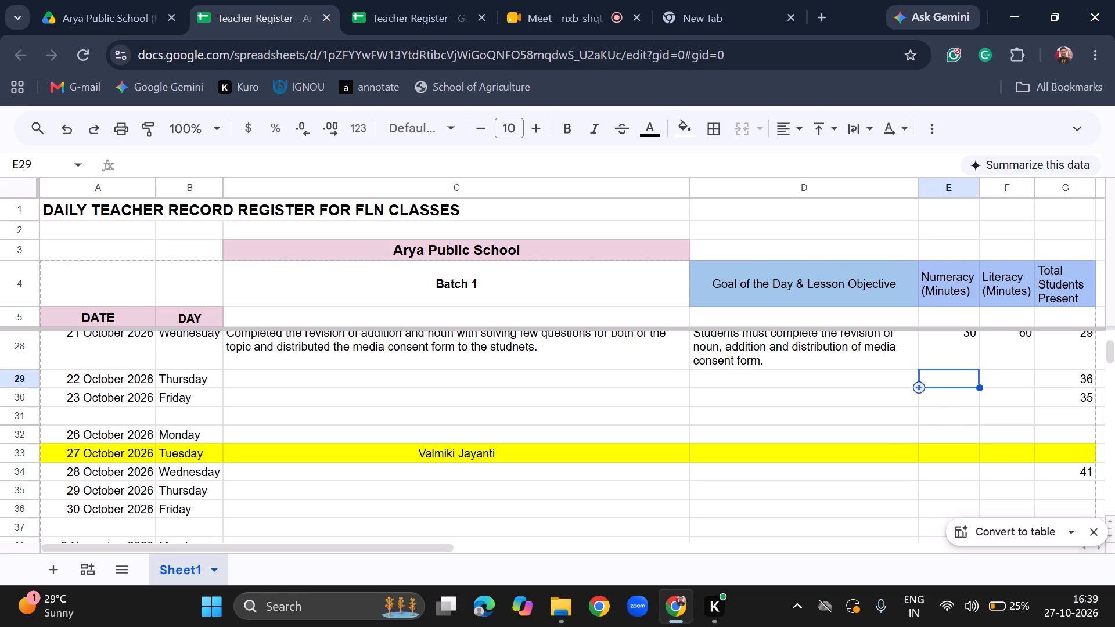
Move the Valmiki Jayanti entry from the 27 October row to the 26 October row.
{"action": "left_click", "coordinate": [560, 435]}
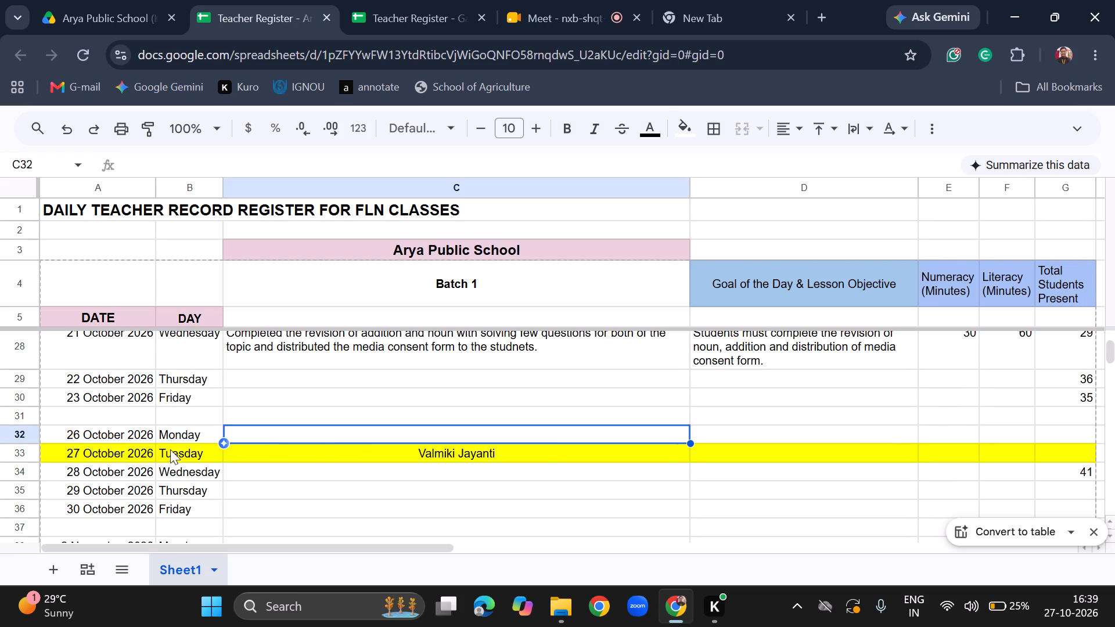
{"action": "left_click", "coordinate": [476, 449]}
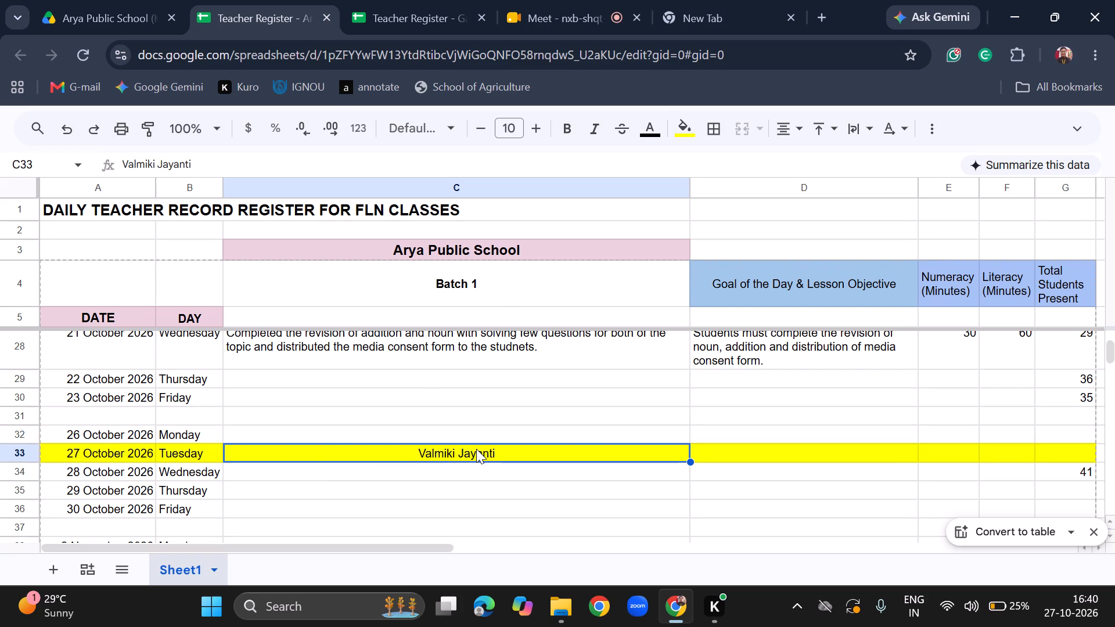
{"action": "key", "text": "ctrl+x"}
{"action": "key", "text": "Up"}
{"action": "key", "text": "ctrl+v"}
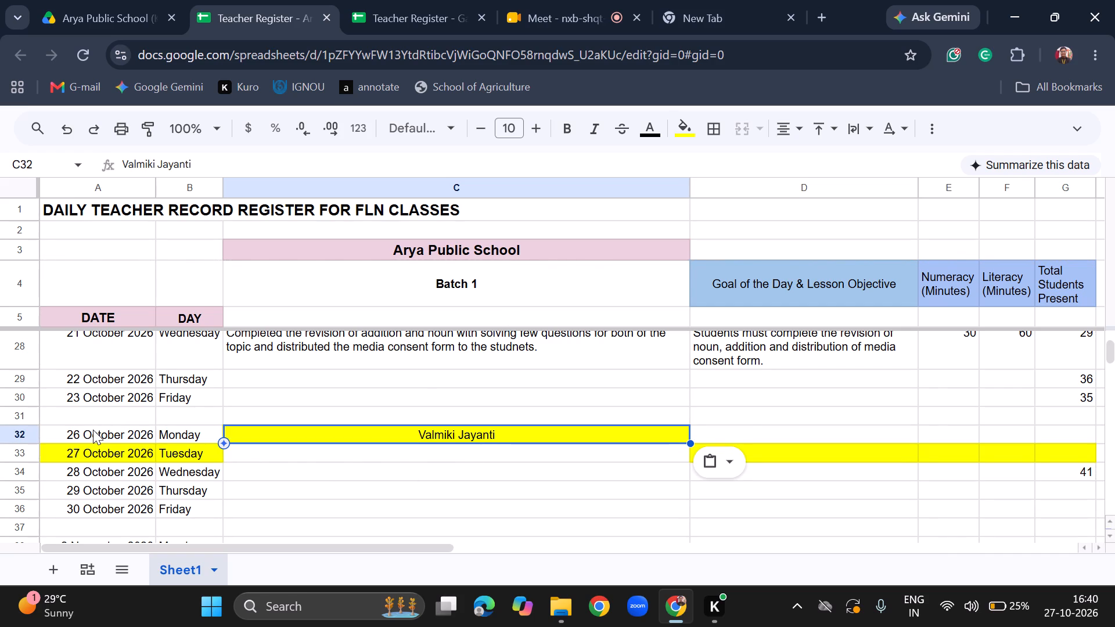
Fill the 26 October row yellow across columns A to G and reset the fill colour of the 27 October row.
{"action": "left_click_drag", "start_coordinate": [93, 430], "coordinate": [1067, 442]}
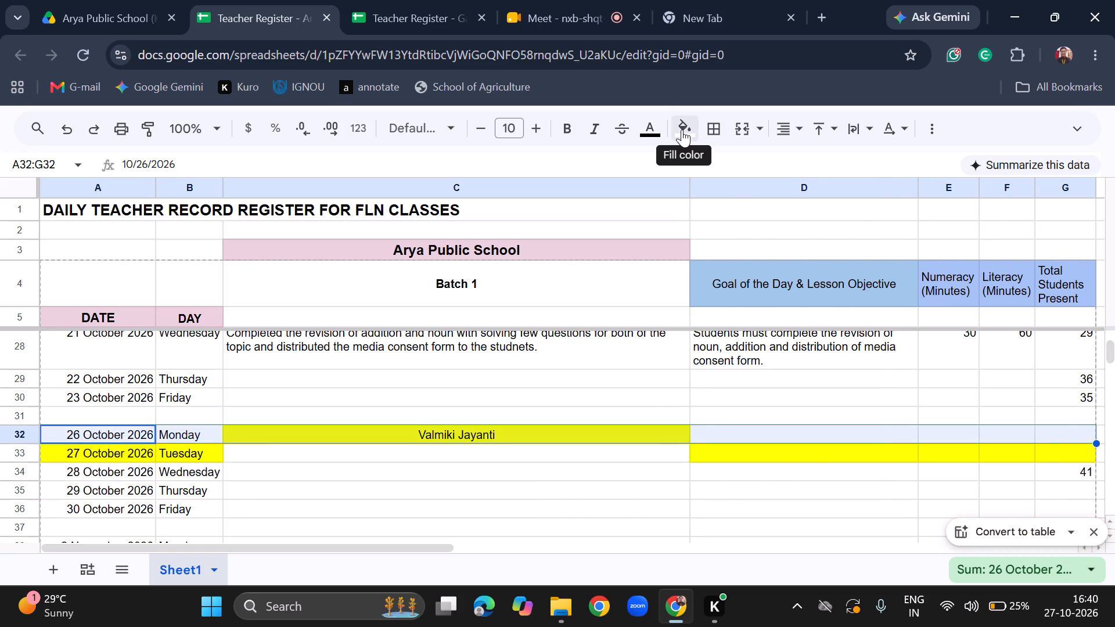
{"action": "left_click", "coordinate": [682, 129]}
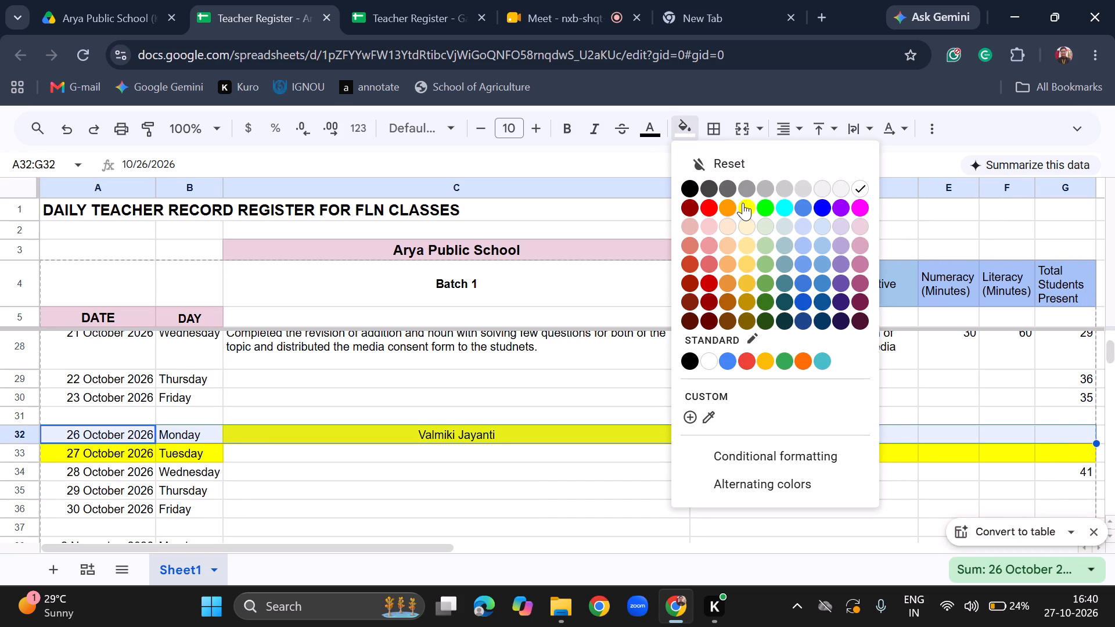
{"action": "left_click", "coordinate": [743, 203]}
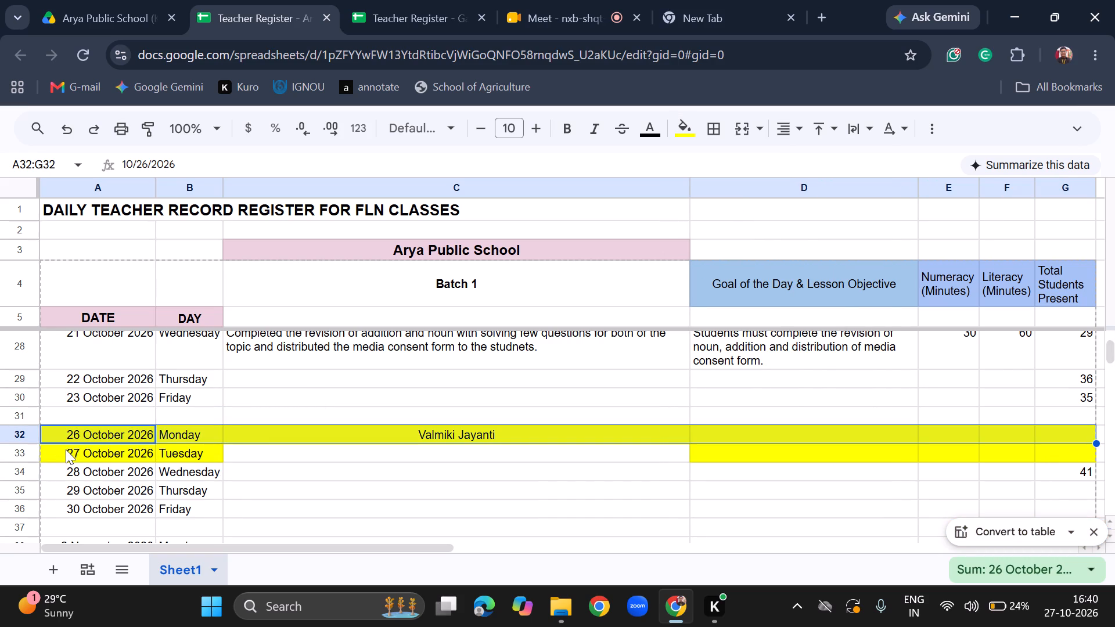
{"action": "left_click_drag", "start_coordinate": [66, 449], "coordinate": [1085, 456]}
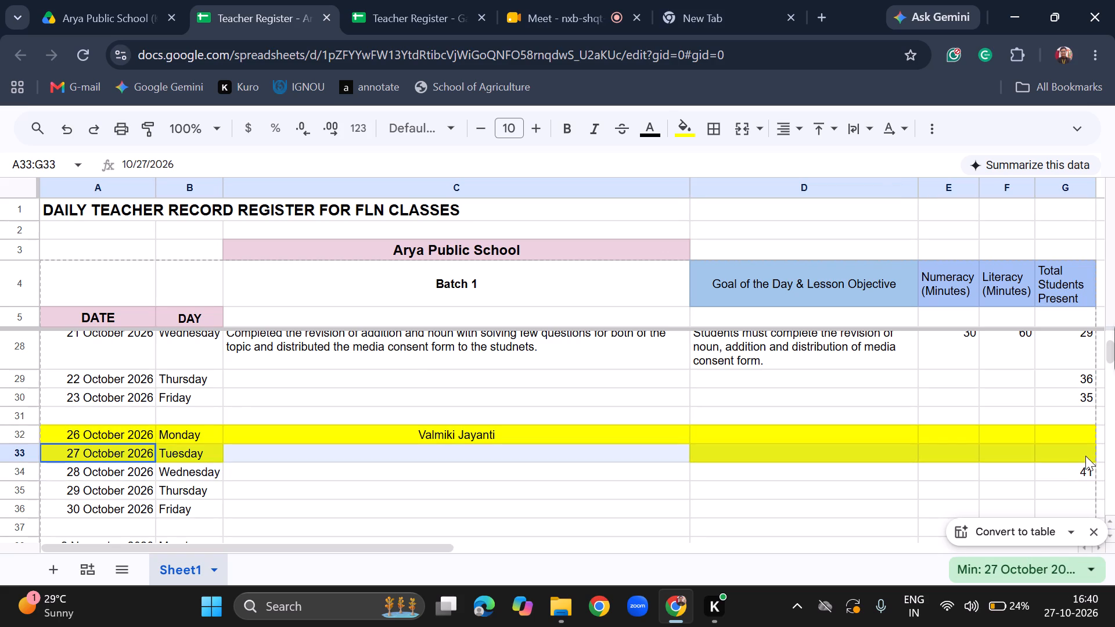
{"action": "left_click_drag", "start_coordinate": [1085, 456], "coordinate": [1086, 457]}
{"action": "left_click", "coordinate": [687, 119]}
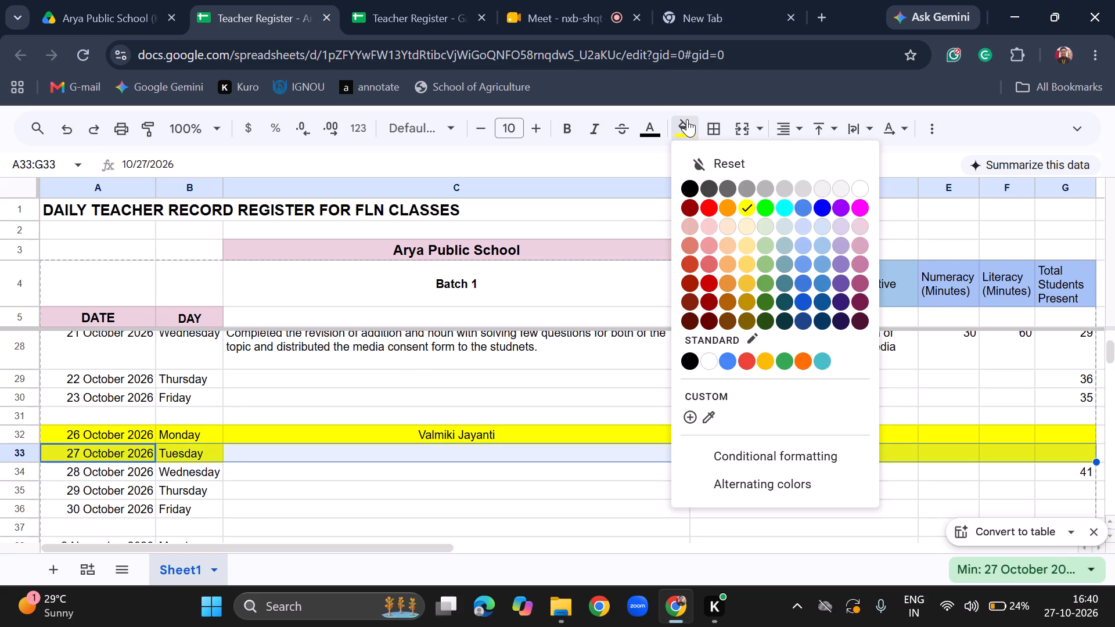
{"action": "left_click", "coordinate": [722, 165]}
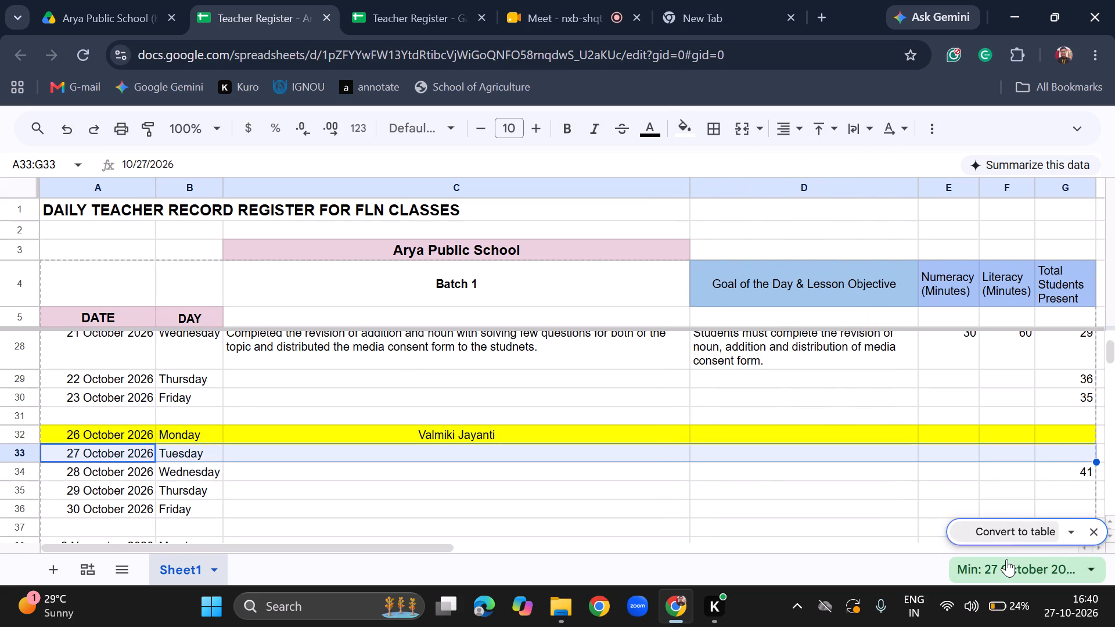
Clear the total students present for 28 October and enter 41 for 27 October instead.
{"action": "left_click", "coordinate": [1082, 469]}
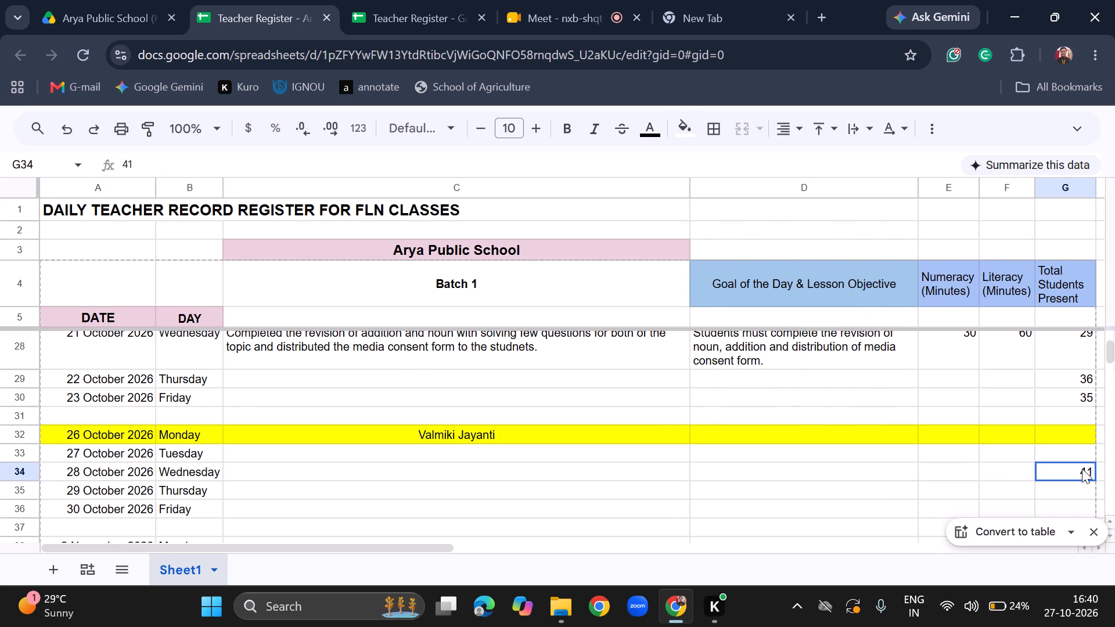
{"action": "key", "text": "BackSpace"}
{"action": "key", "text": "Up"}
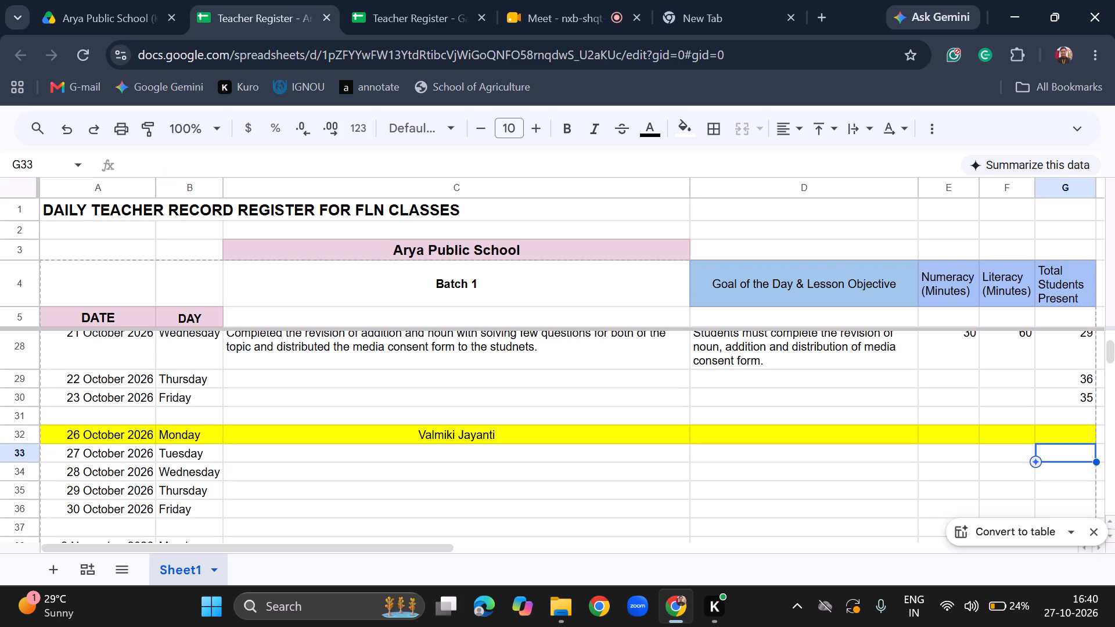
{"action": "type", "text": "41"}
{"action": "key", "text": "Return"}
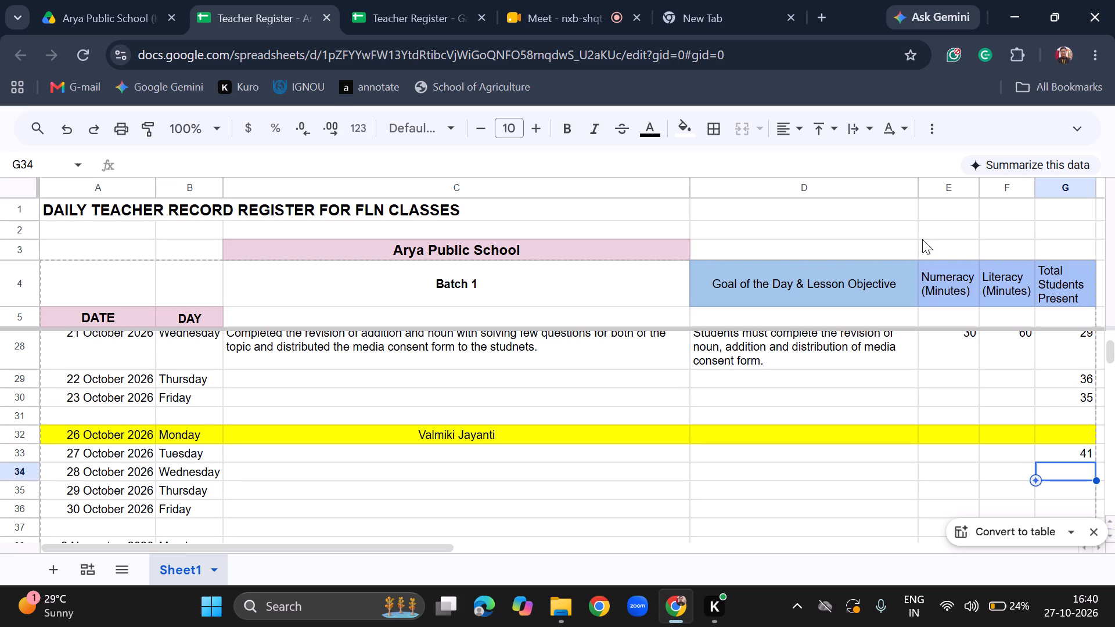
Check the late October holiday and attendance rows in the Gangotri Public School register, and return to the Arya register.
{"action": "left_click", "coordinate": [368, 3]}
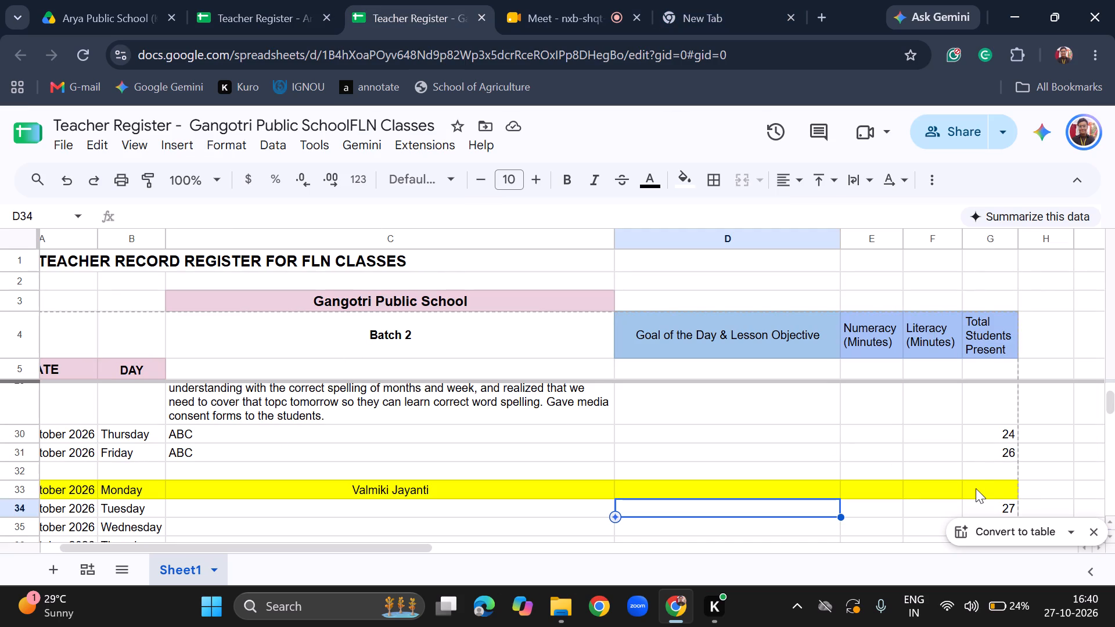
{"action": "scroll", "coordinate": [976, 488], "scroll_direction": "down", "scroll_amount": 1}
{"action": "scroll", "coordinate": [694, 484], "scroll_direction": "up", "scroll_amount": 1}
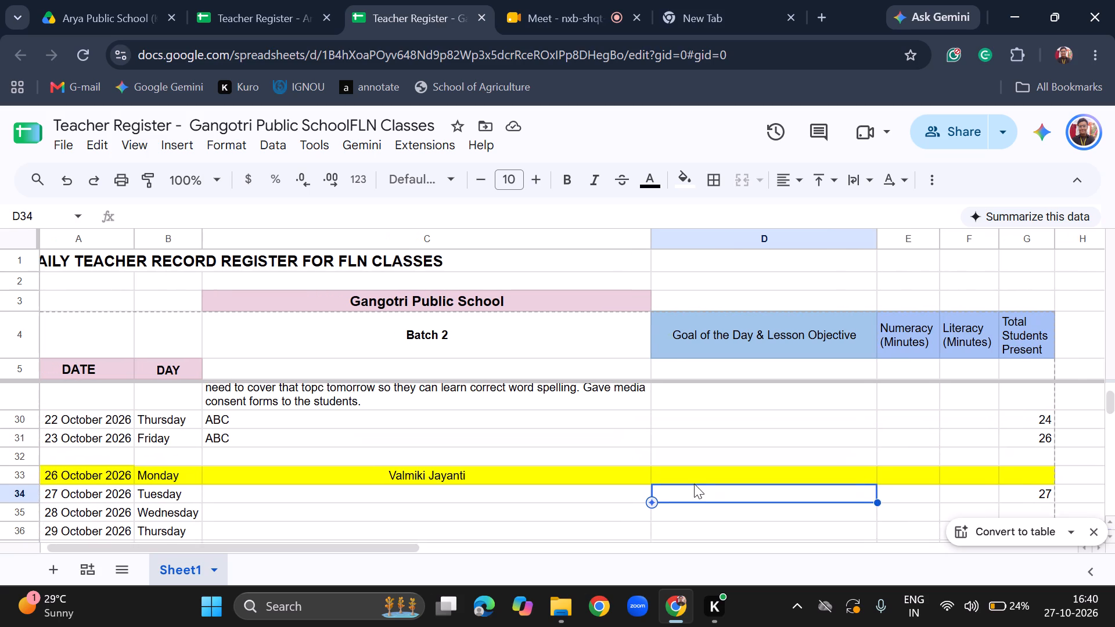
{"action": "scroll", "coordinate": [694, 484], "scroll_direction": "up", "scroll_amount": 1}
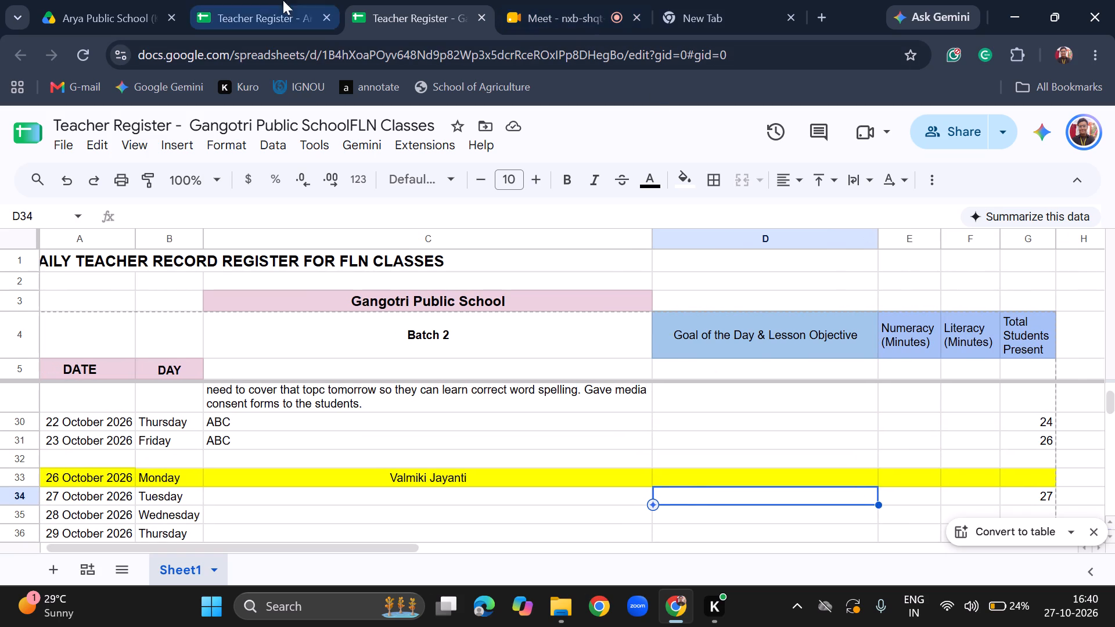
{"action": "left_click", "coordinate": [264, 2]}
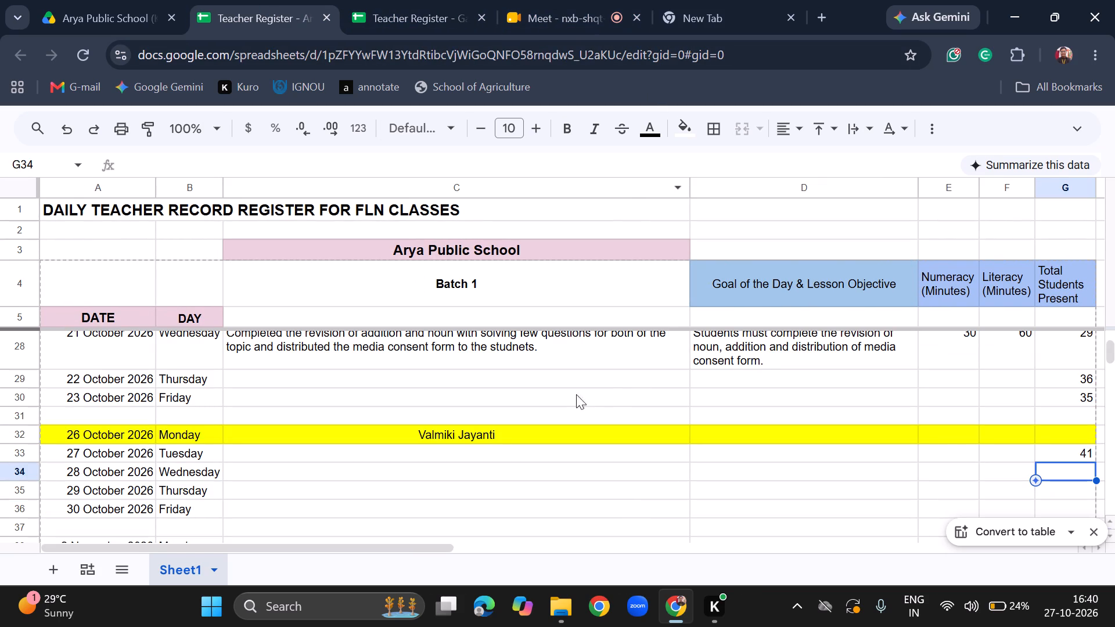
Enter the 22 October goal of the day, beginning "Revision of earlier studied concept, myself and".
{"action": "left_click", "coordinate": [510, 373]}
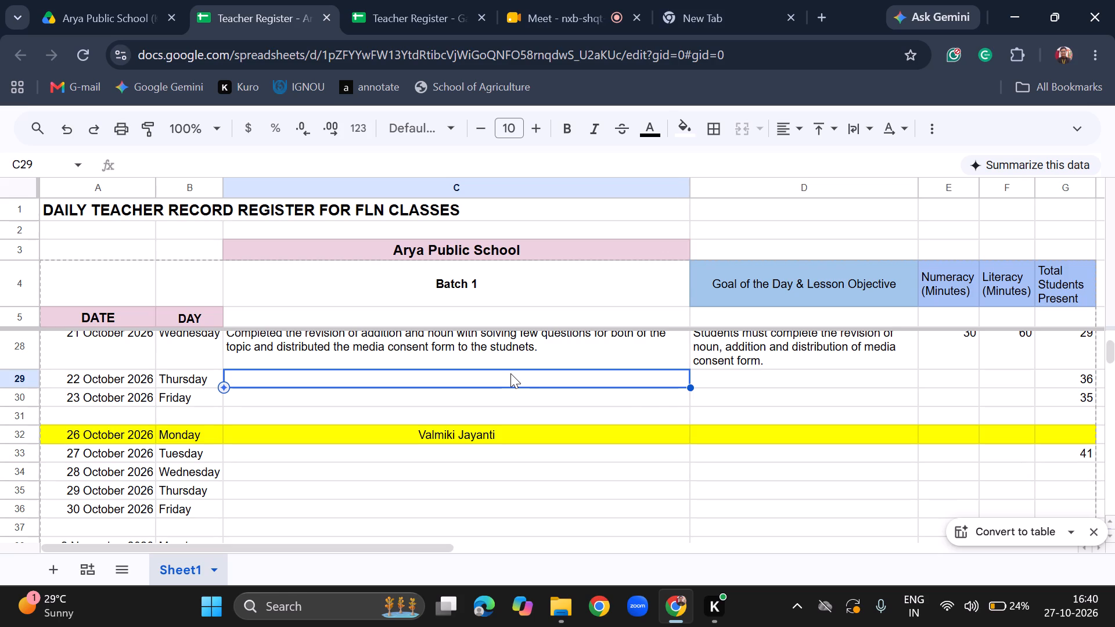
{"action": "left_click", "coordinate": [783, 380]}
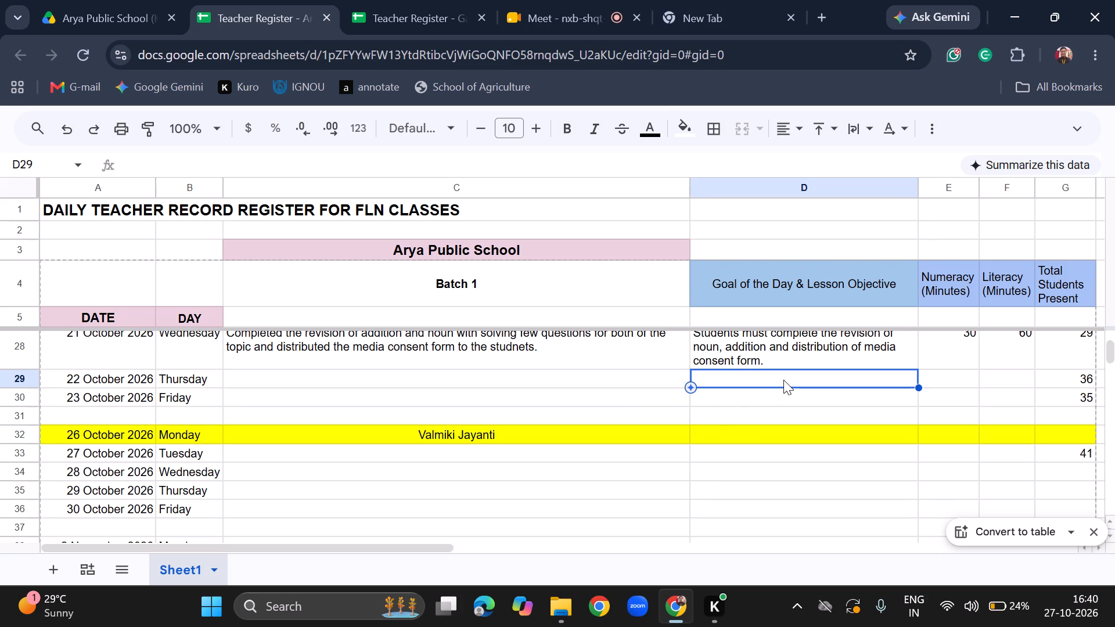
{"action": "scroll", "coordinate": [783, 380], "scroll_direction": "up", "scroll_amount": 1}
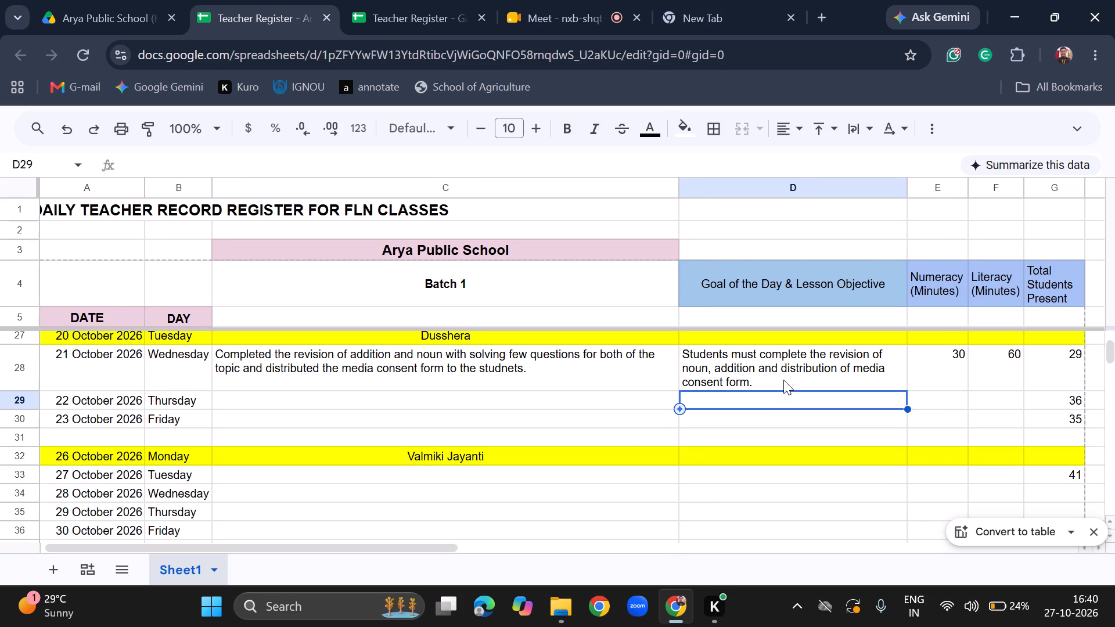
{"action": "scroll", "coordinate": [783, 380], "scroll_direction": "up", "scroll_amount": 1}
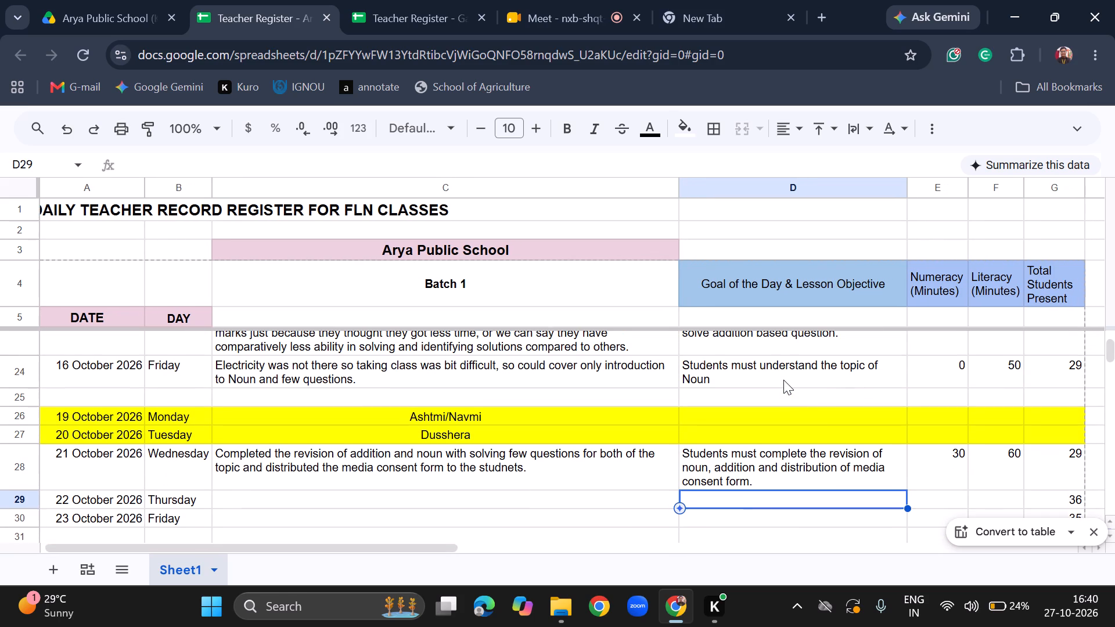
{"action": "scroll", "coordinate": [783, 380], "scroll_direction": "up", "scroll_amount": 2}
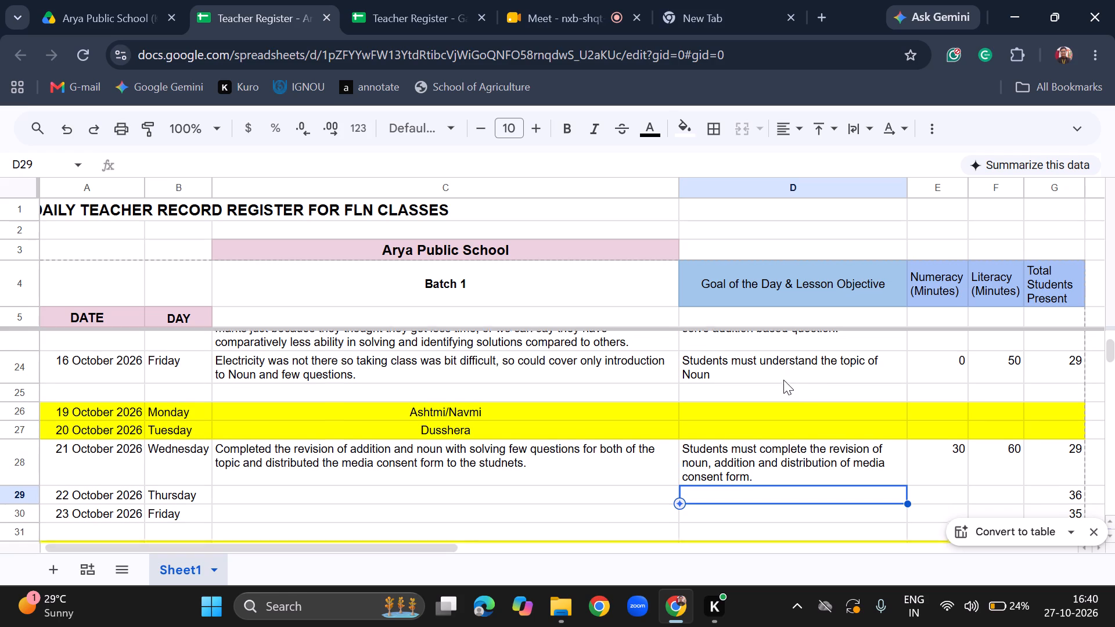
{"action": "scroll", "coordinate": [783, 380], "scroll_direction": "up", "scroll_amount": 3}
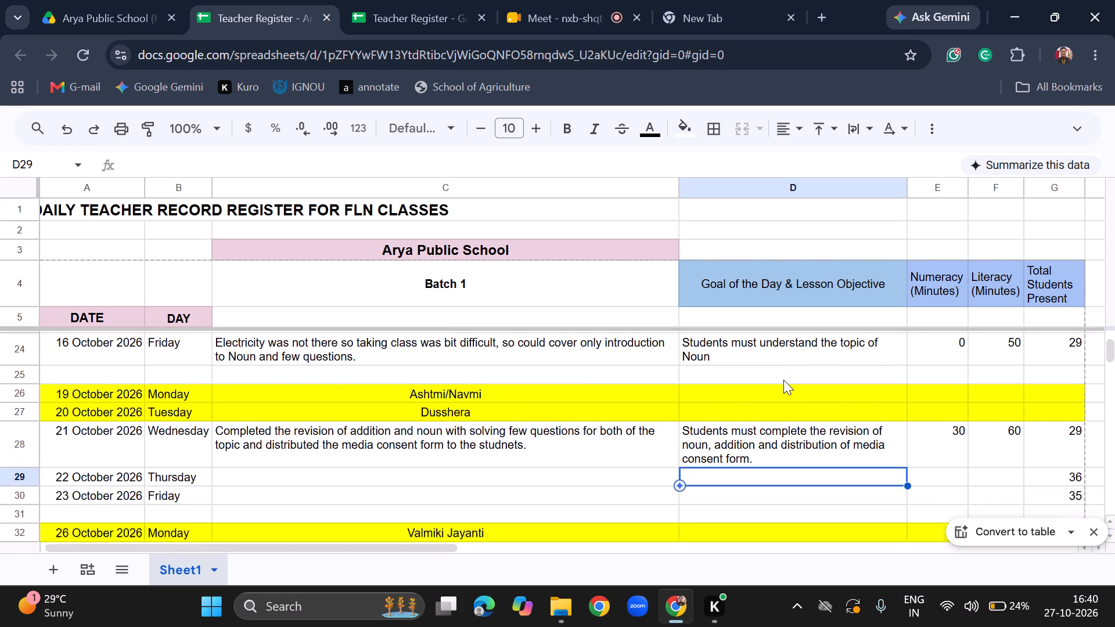
{"action": "scroll", "coordinate": [783, 380], "scroll_direction": "up", "scroll_amount": 1}
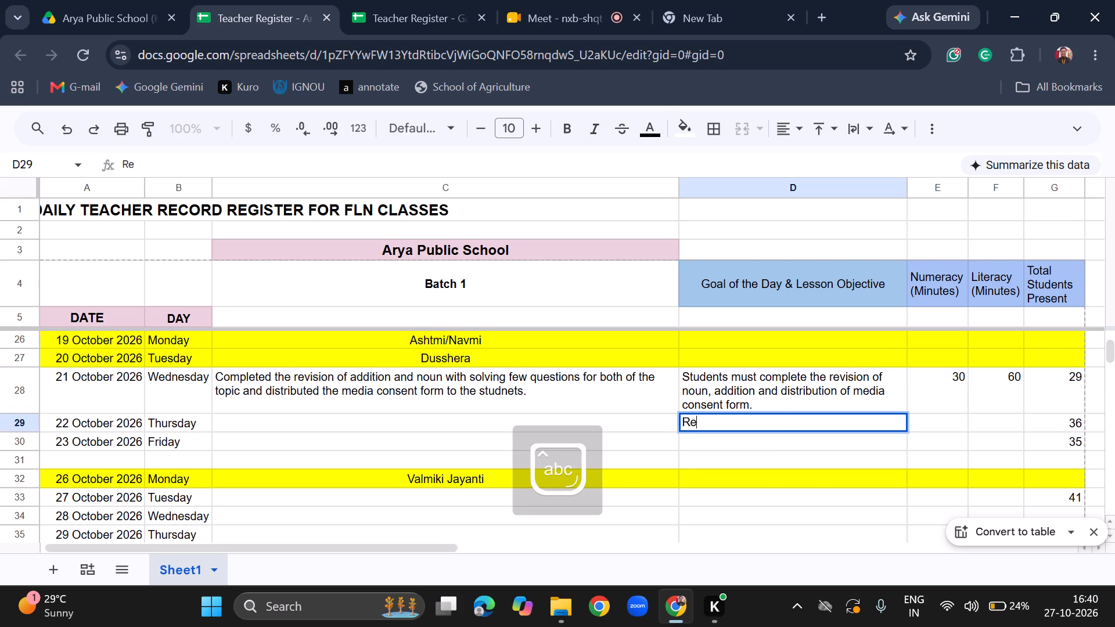
{"action": "key", "text": "i"}
{"action": "type", "text": "sion of earlier stdue"}
{"action": "key", "text": "BackSpace"}
{"action": "key", "text": "BackSpace"}
{"action": "key", "text": "BackSpace"}
{"action": "type", "text": "udied concept,"}
{"action": "key", "text": "space"}
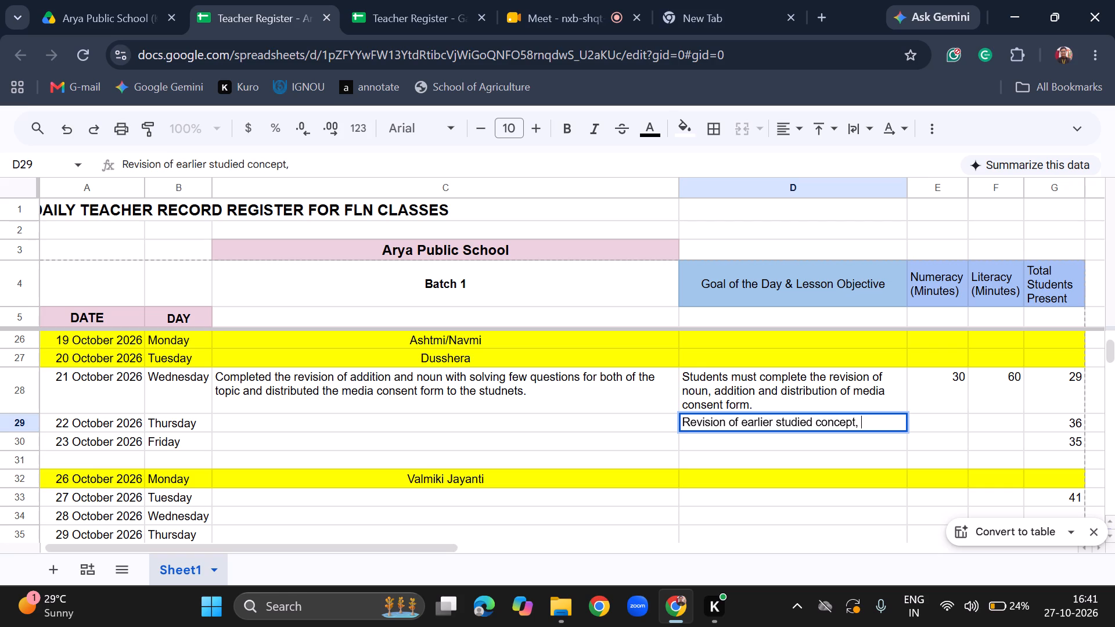
{"action": "type", "text": "myself"}
{"action": "key", "text": "space"}
{"action": "type", "text": "and"}
{"action": "key", "text": "space"}
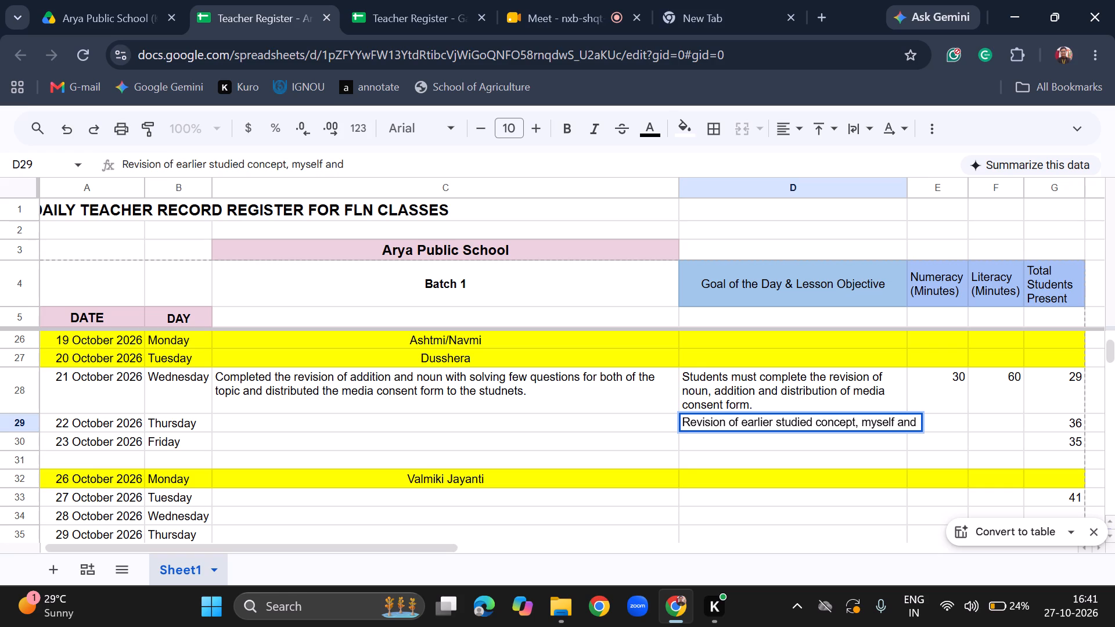
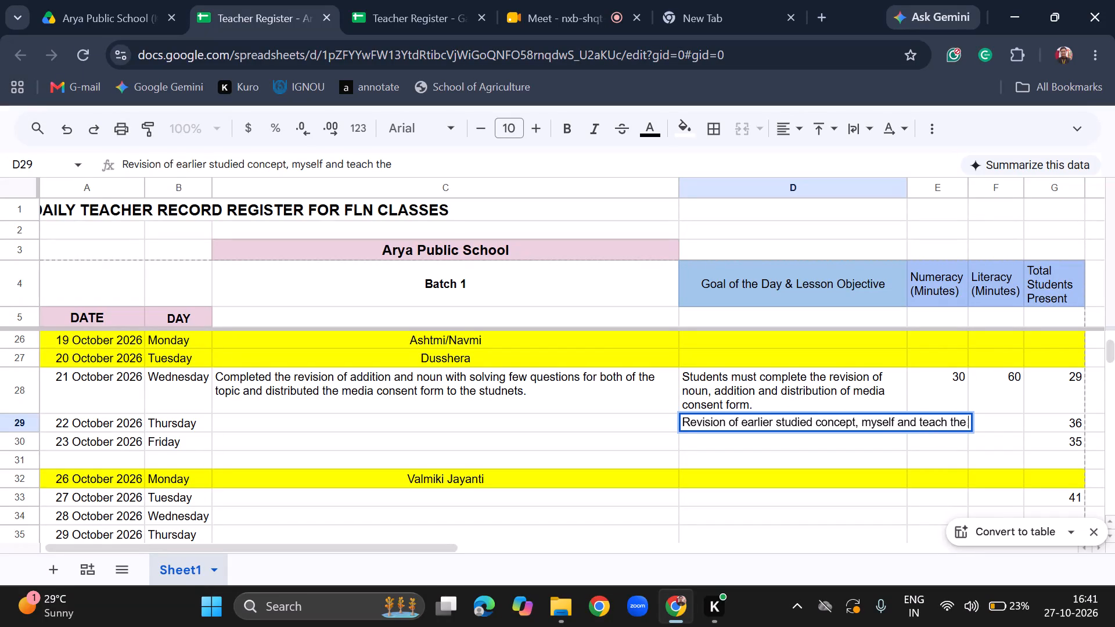
Complete the 22 October goal of the day with "speelings of month names." after "teach the".
{"action": "type", "text": "speelings of"}
{"action": "key", "text": "space"}
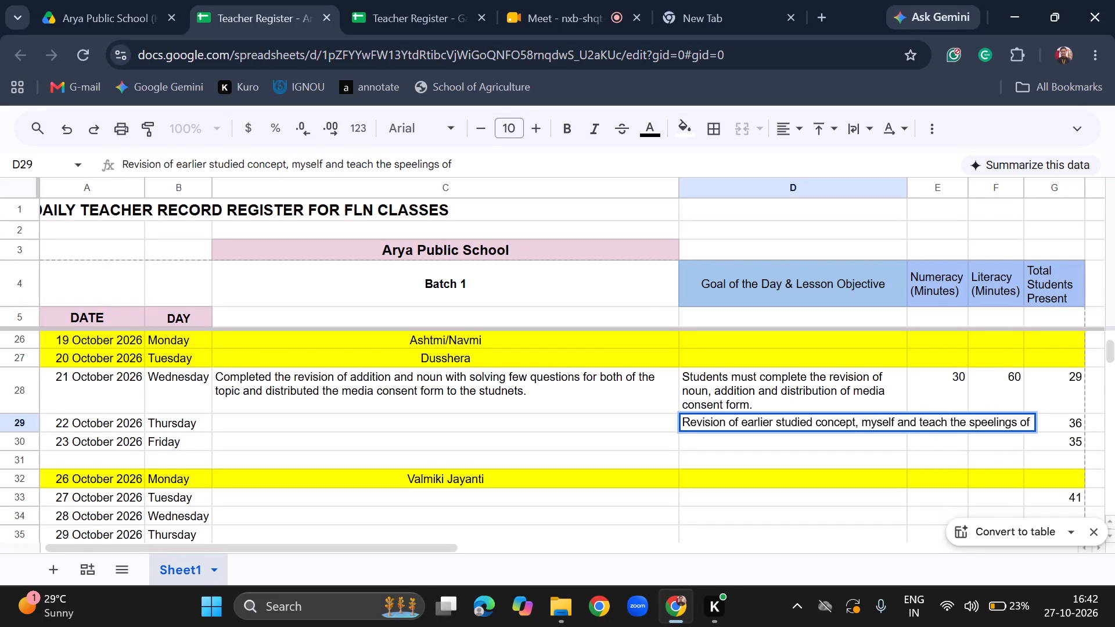
{"action": "type", "text": "month nae"}
{"action": "key", "text": "BackSpace"}
{"action": "type", "text": "me"}
{"action": "type", "text": "s."}
{"action": "key", "text": "Left"}
{"action": "key", "text": "Left"}
{"action": "key", "text": "Right"}
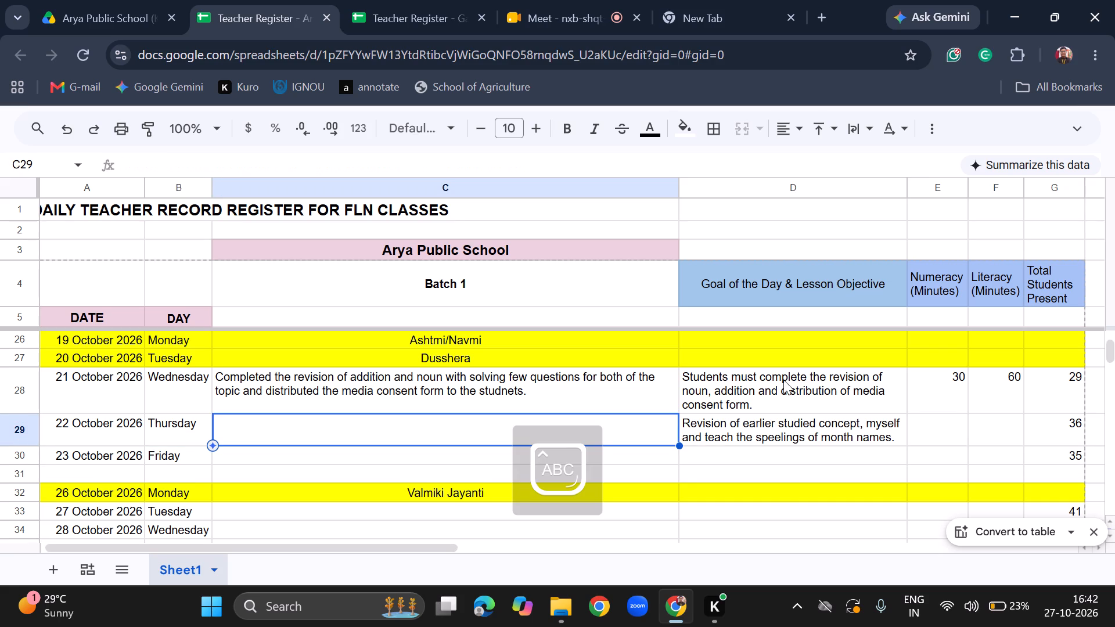
Review the earlier October lesson records and daily goals, including the wording of the 21 October record.
{"action": "scroll", "coordinate": [783, 380], "scroll_direction": "up", "scroll_amount": 5}
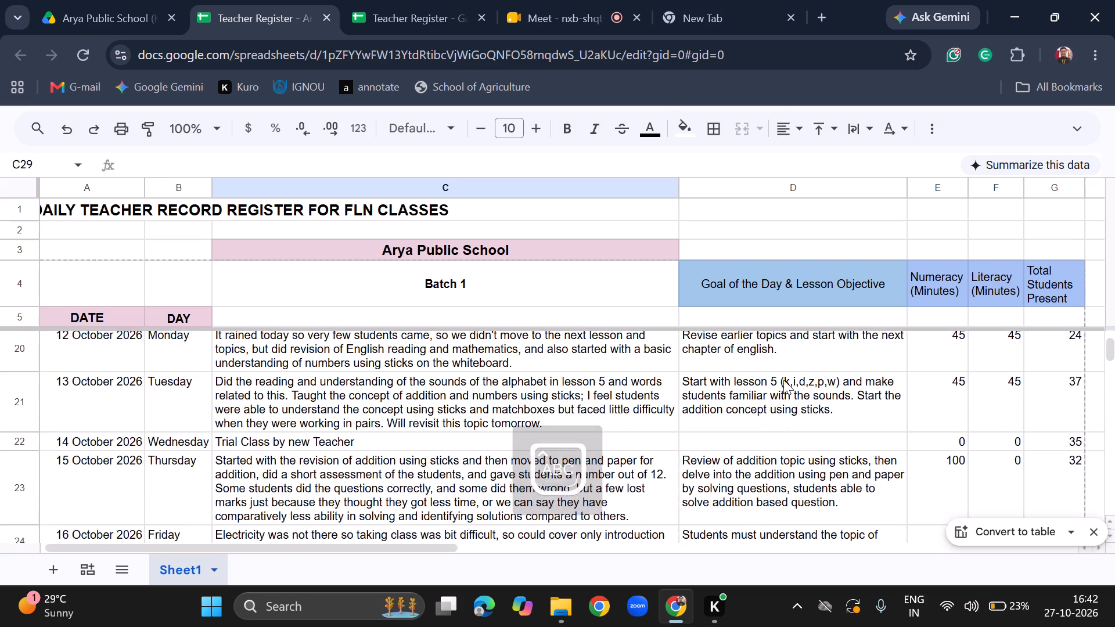
{"action": "scroll", "coordinate": [783, 380], "scroll_direction": "up", "scroll_amount": 5}
{"action": "scroll", "coordinate": [783, 380], "scroll_direction": "down", "scroll_amount": 3}
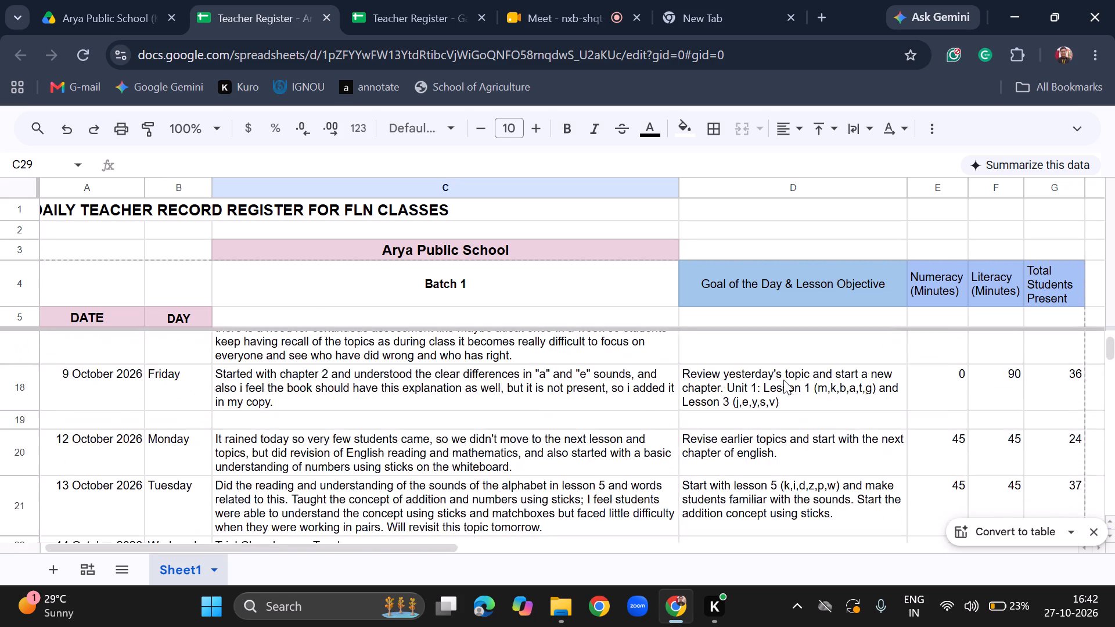
{"action": "scroll", "coordinate": [783, 380], "scroll_direction": "down", "scroll_amount": 4}
{"action": "scroll", "coordinate": [783, 380], "scroll_direction": "up", "scroll_amount": 2}
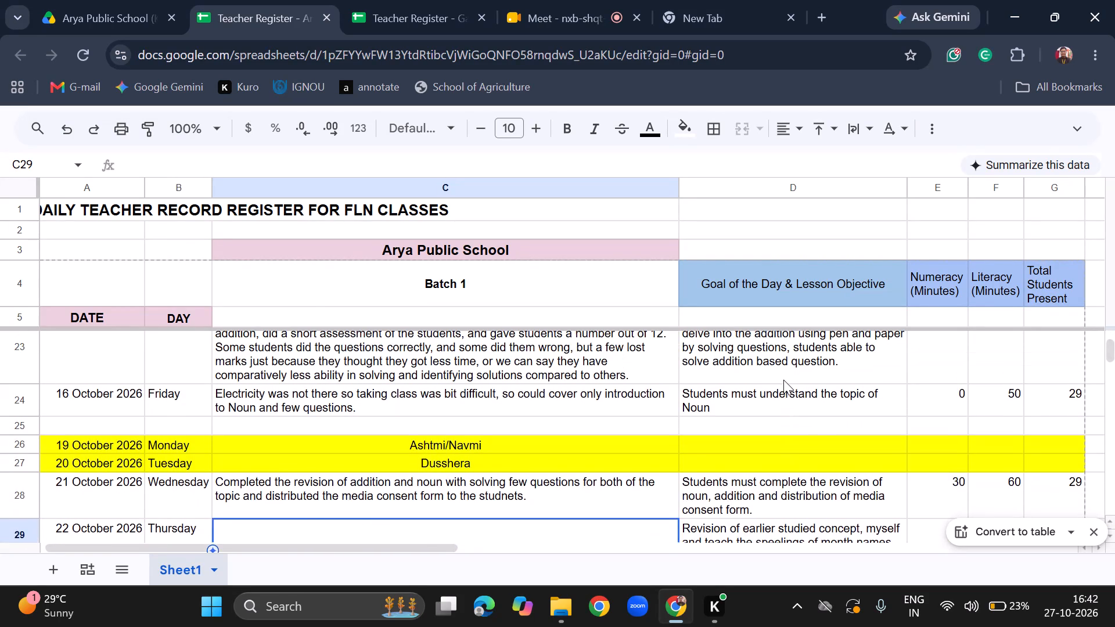
{"action": "scroll", "coordinate": [783, 380], "scroll_direction": "up", "scroll_amount": 1}
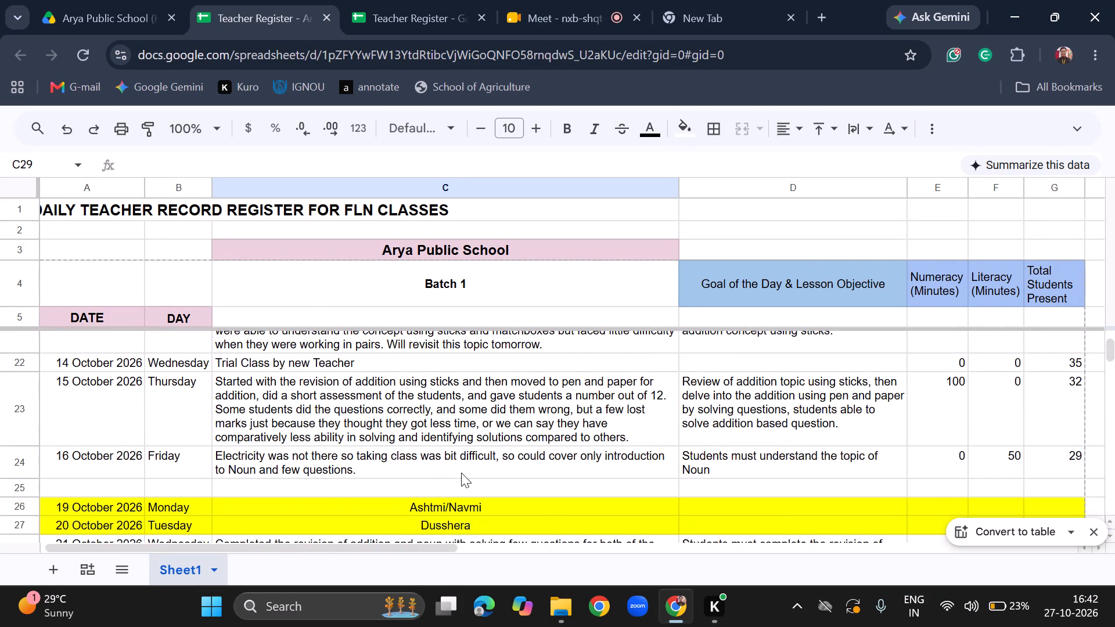
{"action": "scroll", "coordinate": [456, 475], "scroll_direction": "down", "scroll_amount": 1}
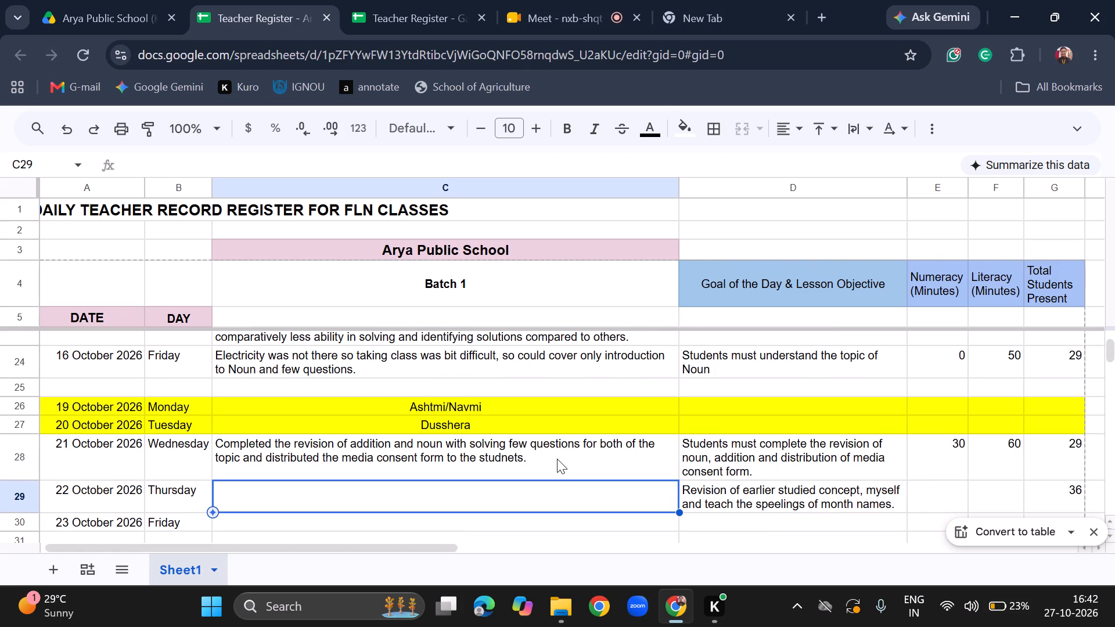
{"action": "double_click", "coordinate": [557, 459]}
{"action": "left_click", "coordinate": [557, 459]}
{"action": "key", "text": "Return"}
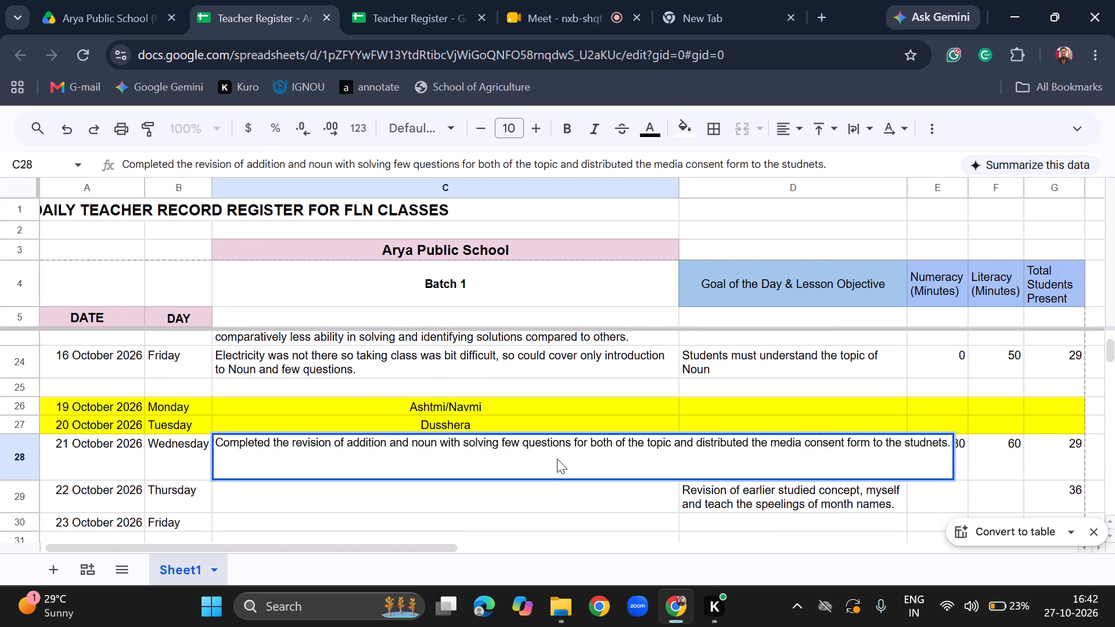
{"action": "left_click", "coordinate": [846, 383]}
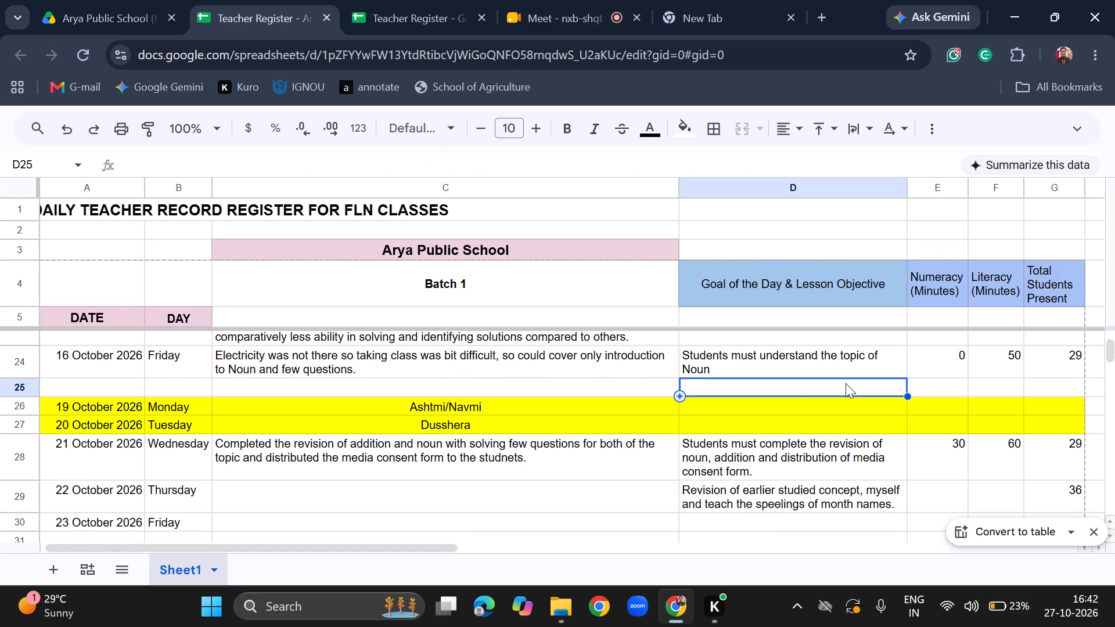
Begin the 22 October Batch 1 lesson record with "Did noun revision with more questions and assessemnt questions,".
{"action": "left_click", "coordinate": [542, 496]}
{"action": "scroll", "coordinate": [542, 496], "scroll_direction": "down", "scroll_amount": 1}
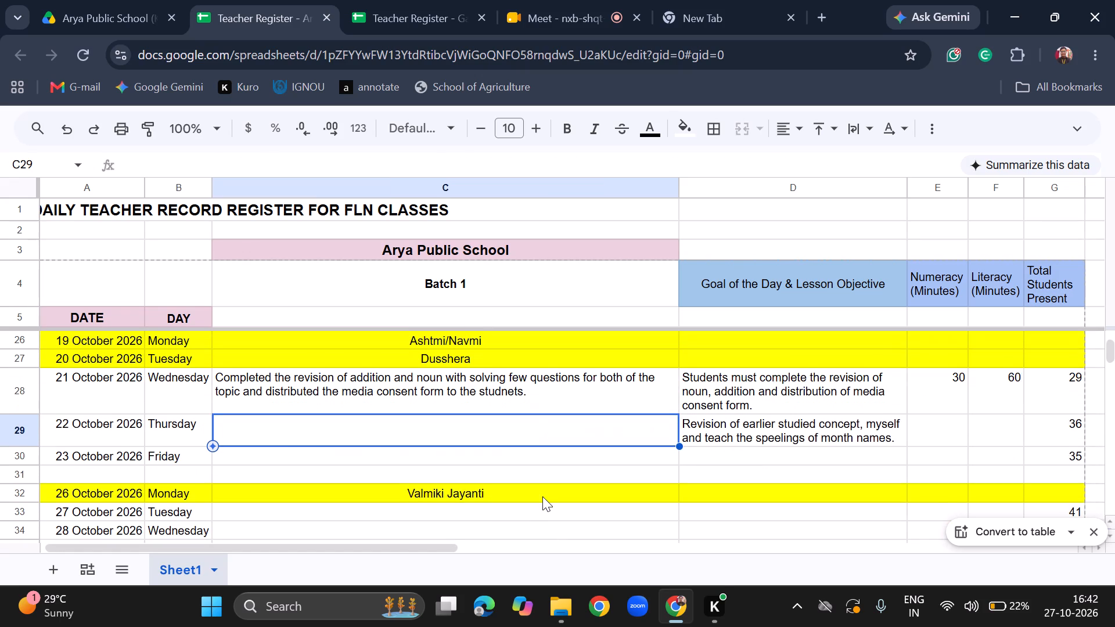
{"action": "scroll", "coordinate": [542, 496], "scroll_direction": "down", "scroll_amount": 1}
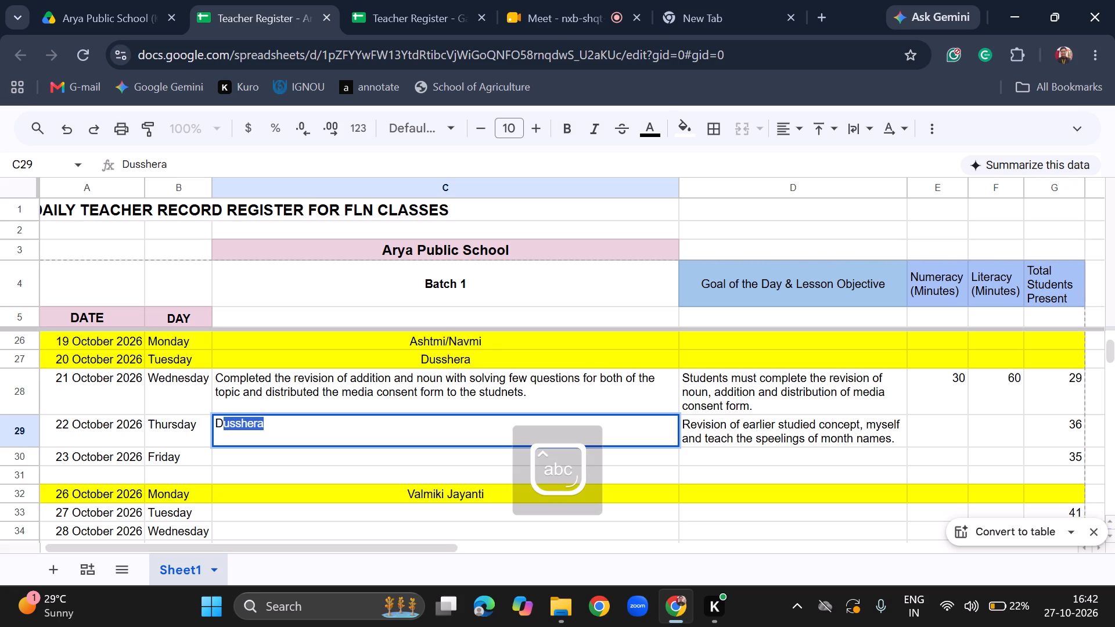
{"action": "type", "text": "id"}
{"action": "key", "text": "space"}
{"action": "type", "text": "noun"}
{"action": "key", "text": "space"}
{"action": "type", "text": "revisio"}
{"action": "type", "text": "n"}
{"action": "key", "text": "space"}
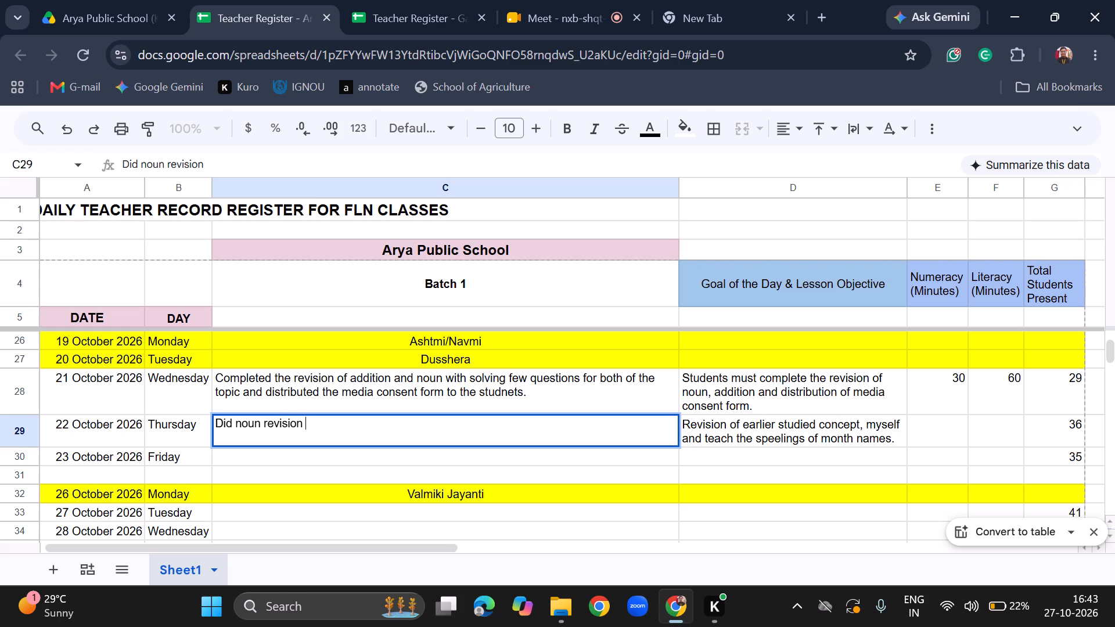
{"action": "type", "text": "with more"}
{"action": "key", "text": "space"}
{"action": "type", "text": "questions and assessemnt"}
{"action": "key", "text": "space"}
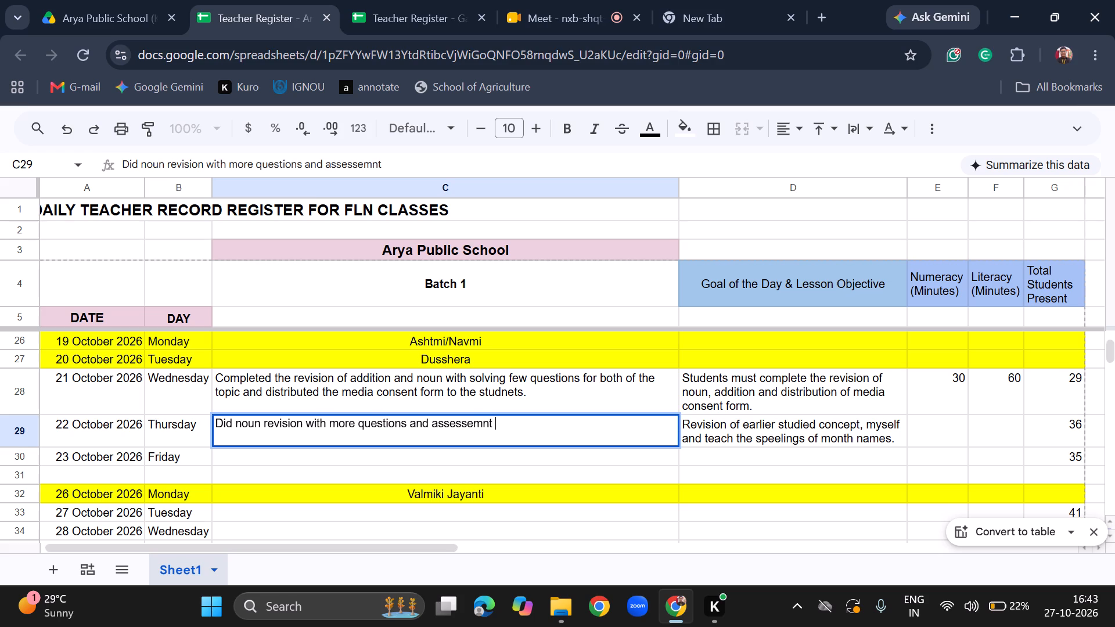
{"action": "type", "text": "questions"}
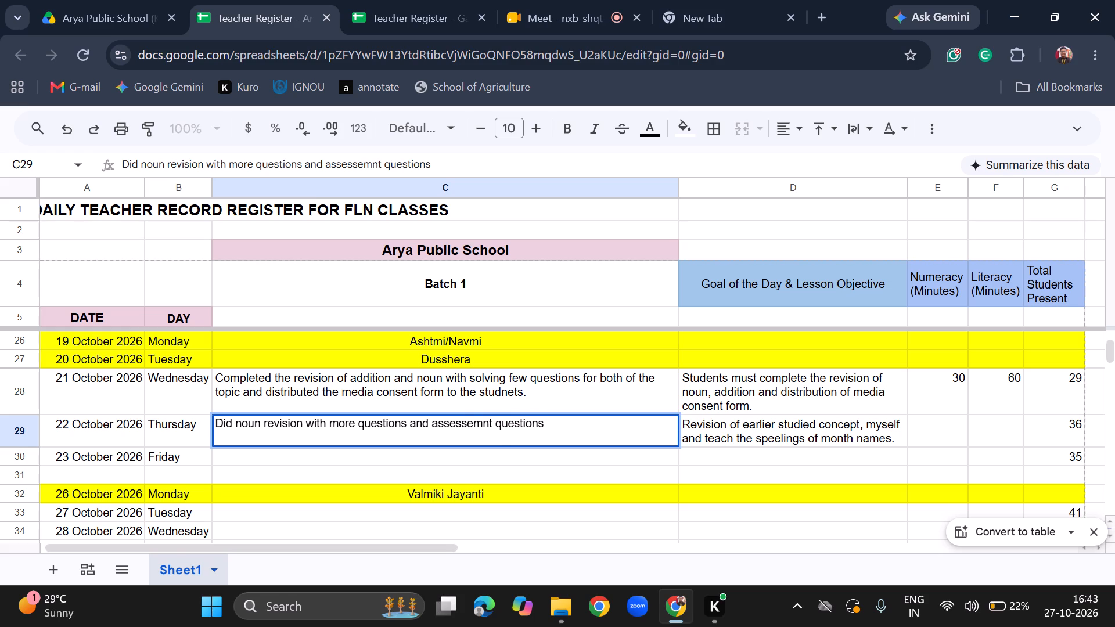
{"action": "type", "text": ","}
{"action": "key", "text": "space"}
Continue the 22 October record with "students wrote myself so i can alayze their understanding of the way how to write myself and creative writing".
{"action": "type", "text": "studenrs w"}
{"action": "key", "text": "BackSpace"}
{"action": "key", "text": "BackSpace"}
{"action": "key", "text": "BackSpace"}
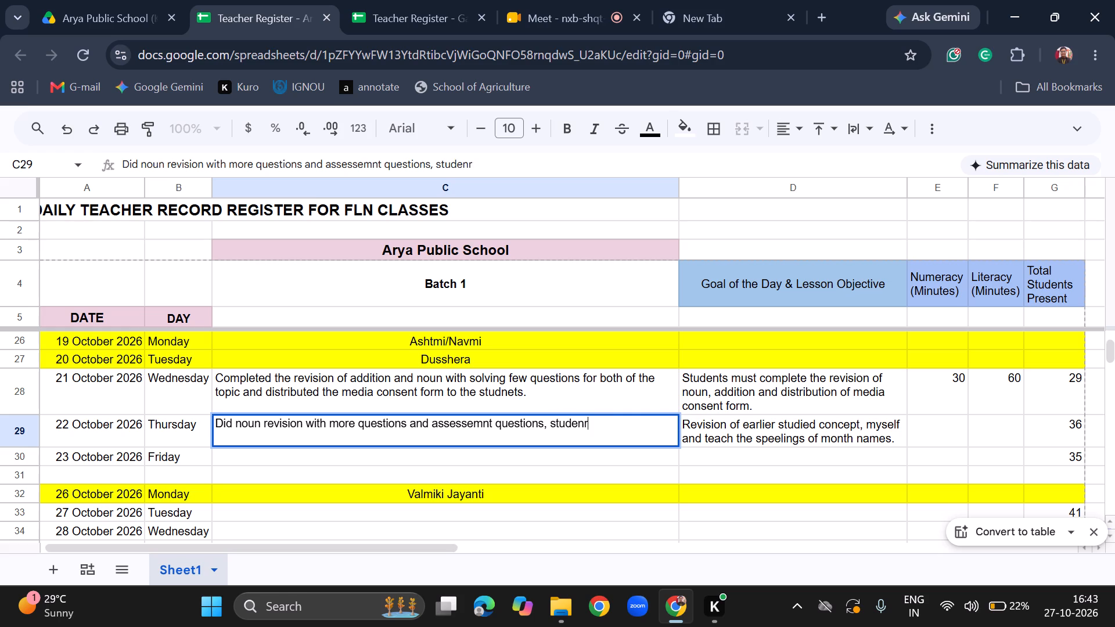
{"action": "key", "text": "BackSpace"}
{"action": "type", "text": "ts"}
{"action": "key", "text": "space"}
{"action": "type", "text": "wrote myself so i can alayze"}
{"action": "key", "text": "space"}
{"action": "type", "text": "their understanding of th"}
{"action": "key", "text": "space"}
{"action": "key", "text": "BackSpace"}
{"action": "type", "text": "e way how"}
{"action": "key", "text": "space"}
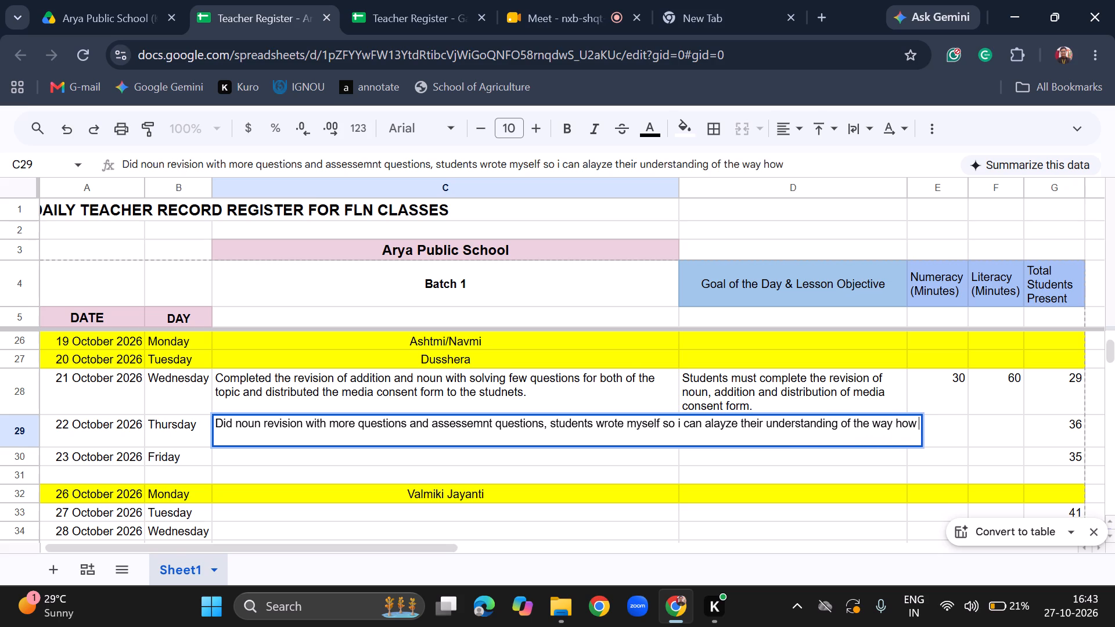
{"action": "type", "text": "to write"}
{"action": "key", "text": "space"}
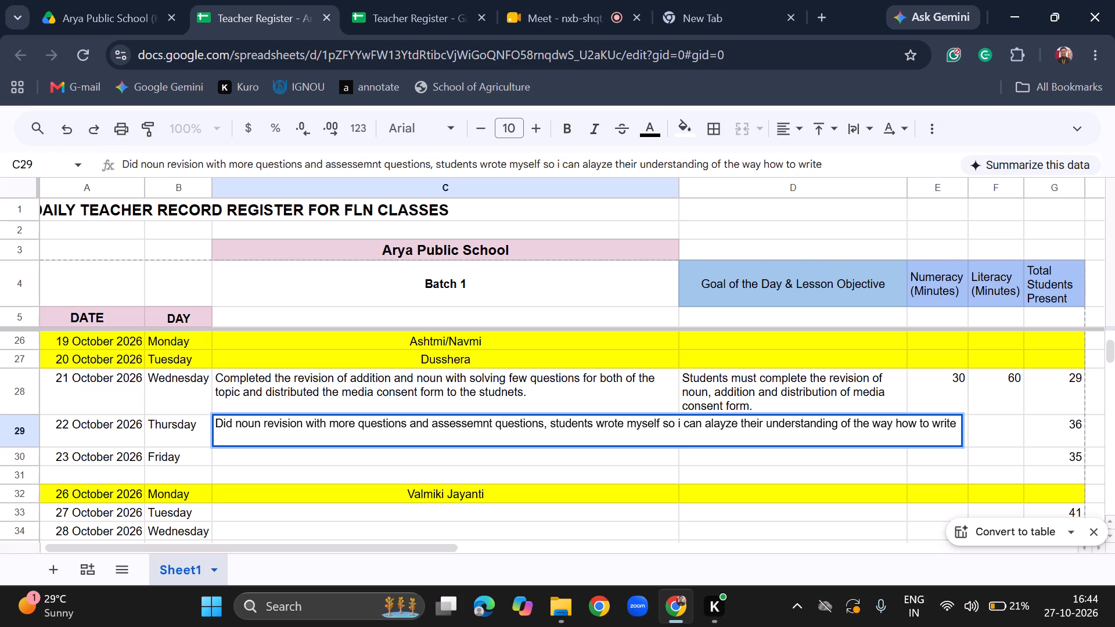
{"action": "type", "text": "myself and creative writing"}
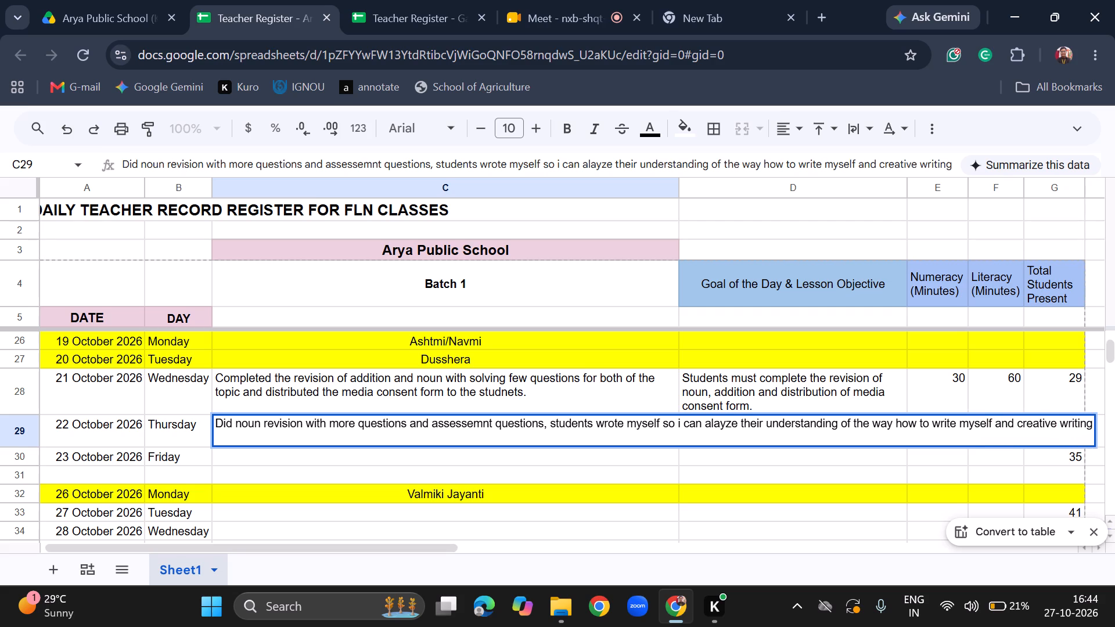
Finish the 22 October lesson record with "ad also the months name.".
{"action": "key", "text": "space"}
{"action": "type", "text": "ad also the min"}
{"action": "key", "text": "BackSpace"}
{"action": "key", "text": "BackSpace"}
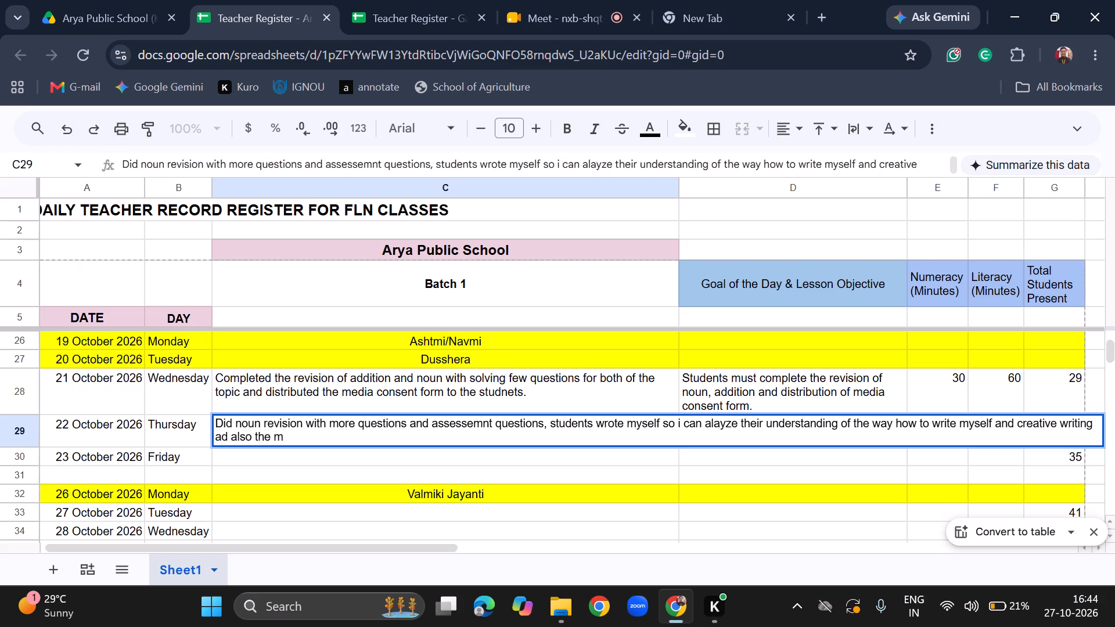
{"action": "type", "text": "onths name"}
{"action": "key", "text": "period"}
{"action": "key", "text": "Return"}
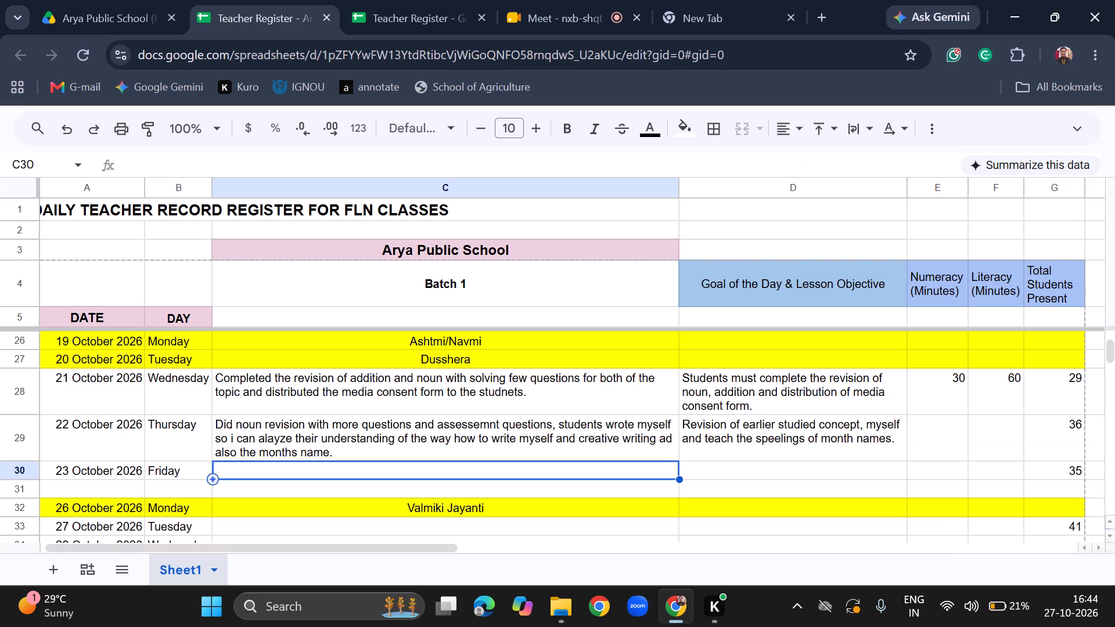
Set the 22 October numeracy minutes to 0 and literacy minutes to 90.
{"action": "key", "text": "Right"}
{"action": "key", "text": "Right"}
{"action": "key", "text": "Up"}
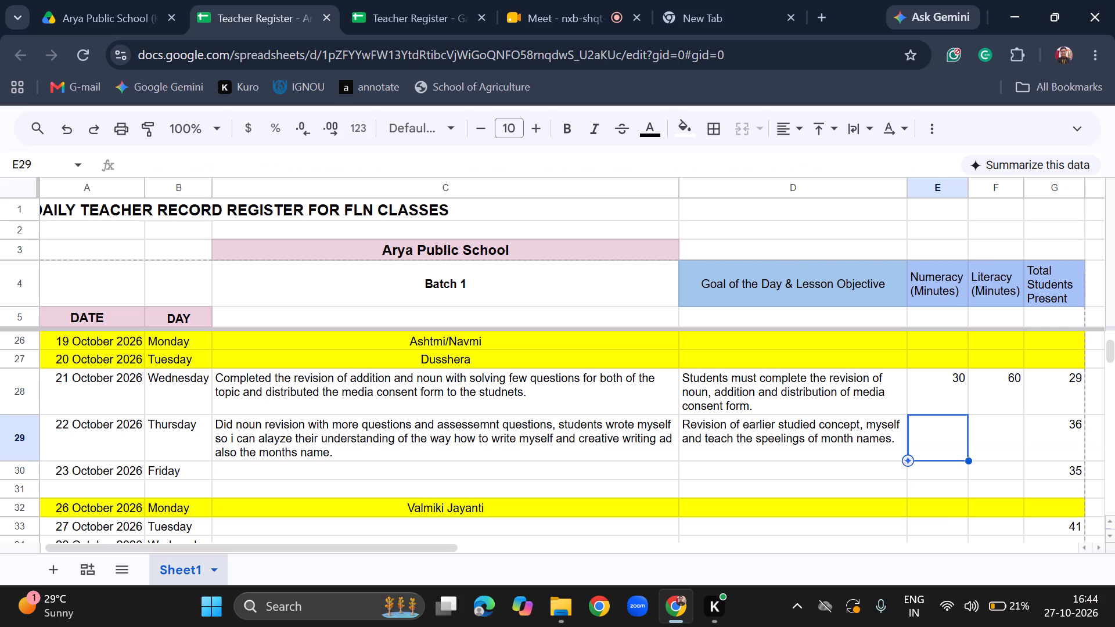
{"action": "key", "text": "0"}
{"action": "key", "text": "Right"}
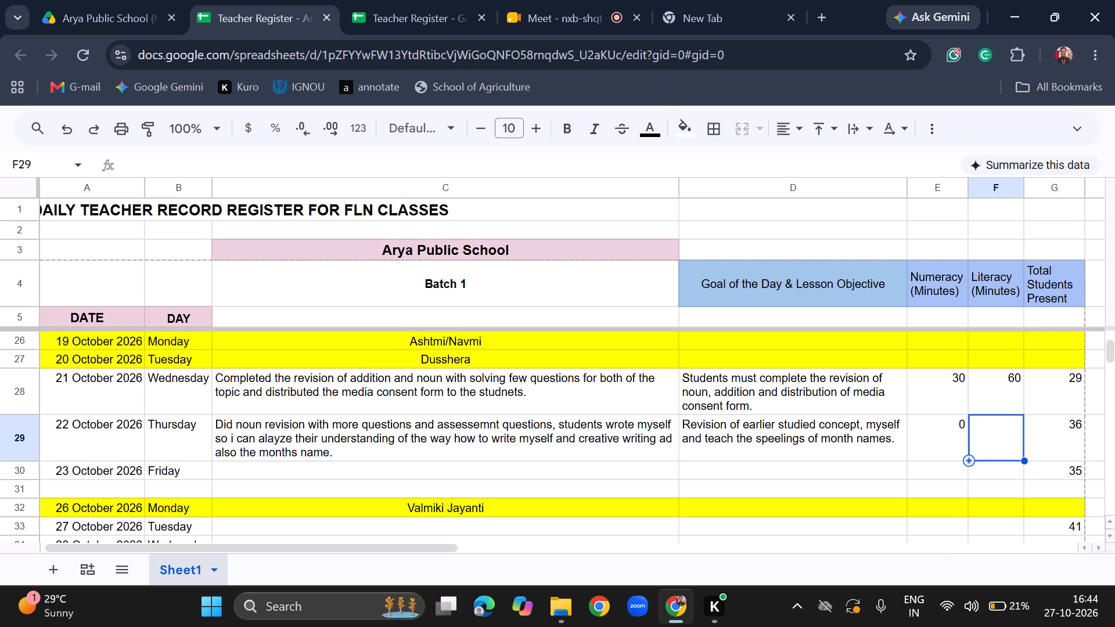
{"action": "type", "text": "90"}
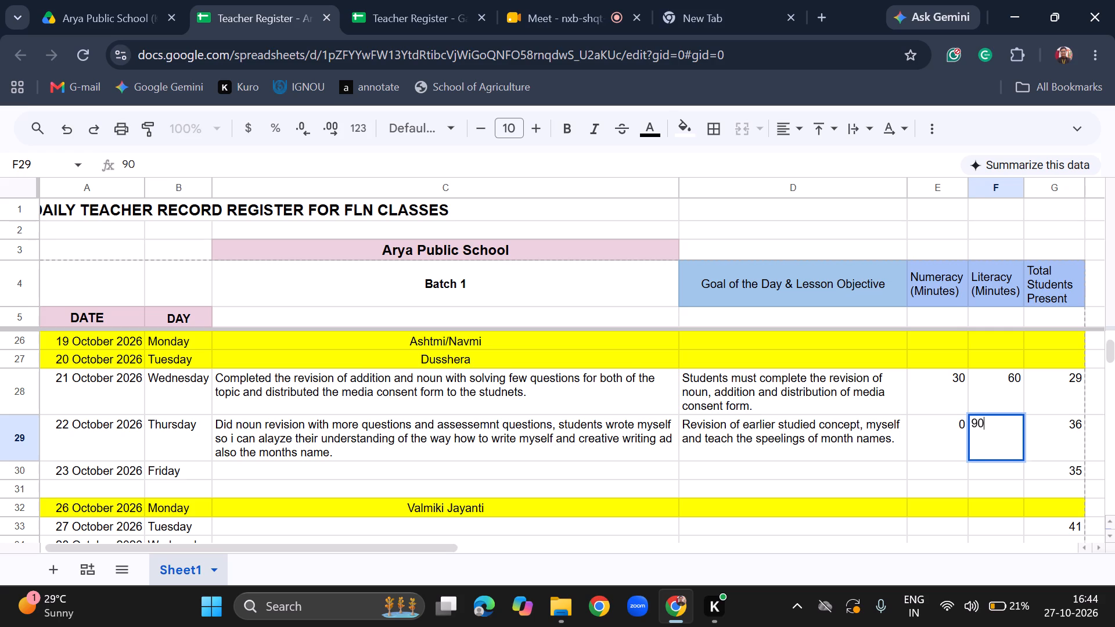
{"action": "key", "text": "Return"}
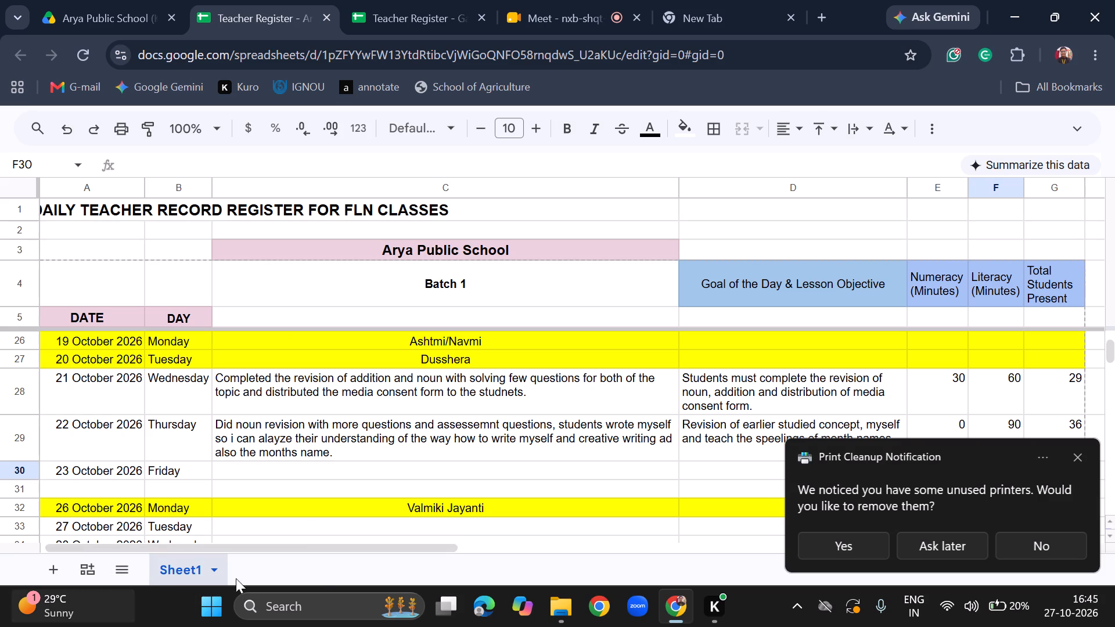
Postpone the print cleanup notification about unused printers.
{"action": "left_click", "coordinate": [959, 547]}
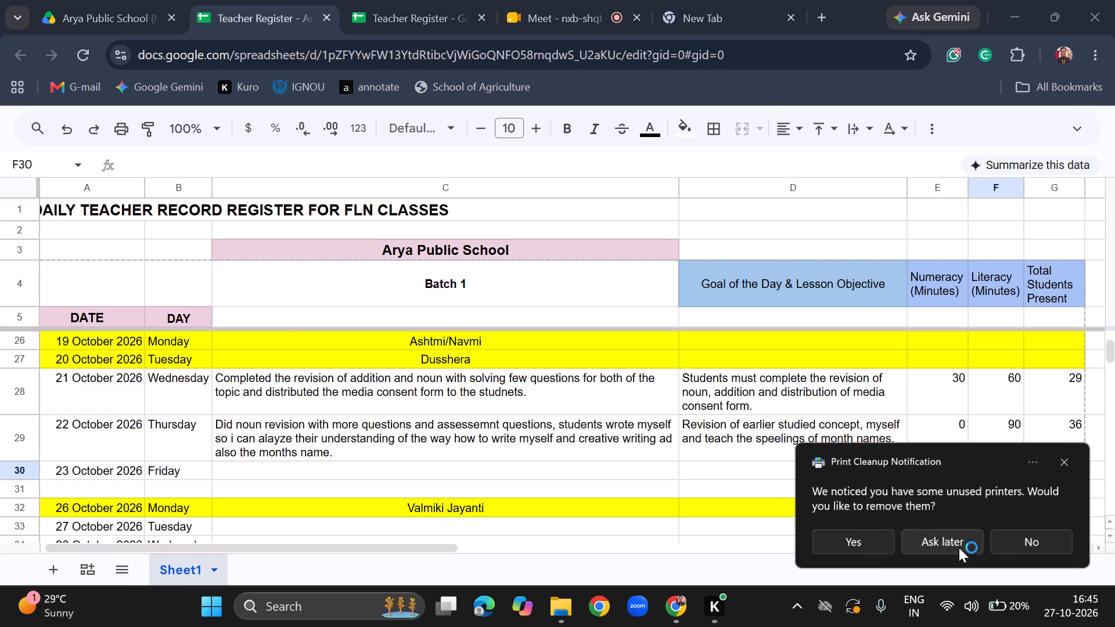
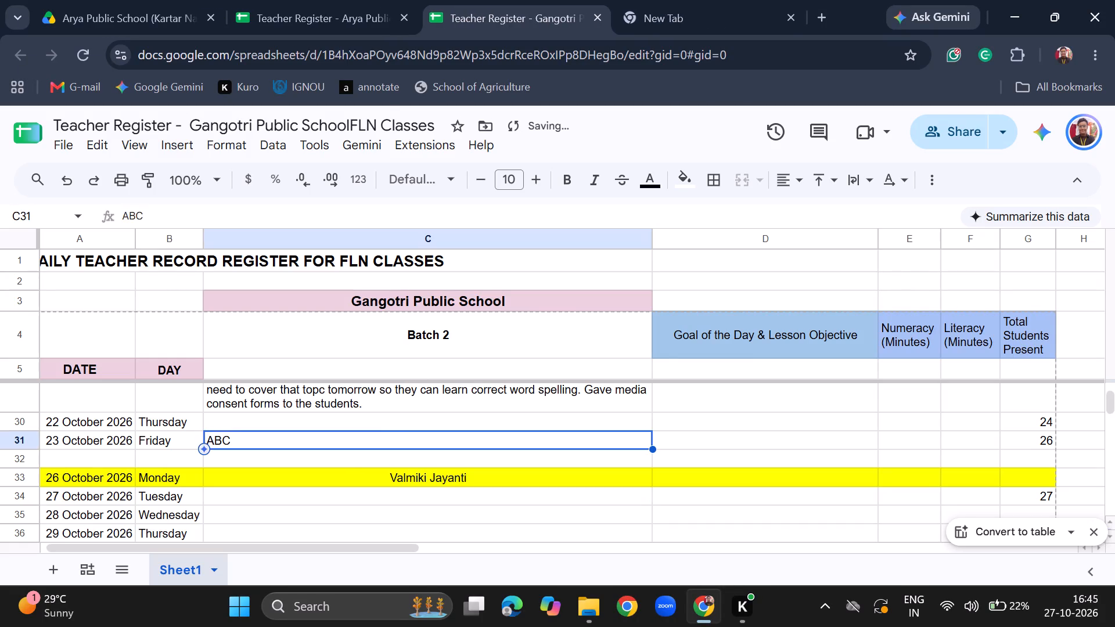
Clear the stray "ABC" from the 23 October lesson record in the Gangotri register.
{"action": "key", "text": "BackSpace"}
Review the earlier September and October lesson records and goals in the Arya Public School register.
{"action": "left_click", "coordinate": [316, 1]}
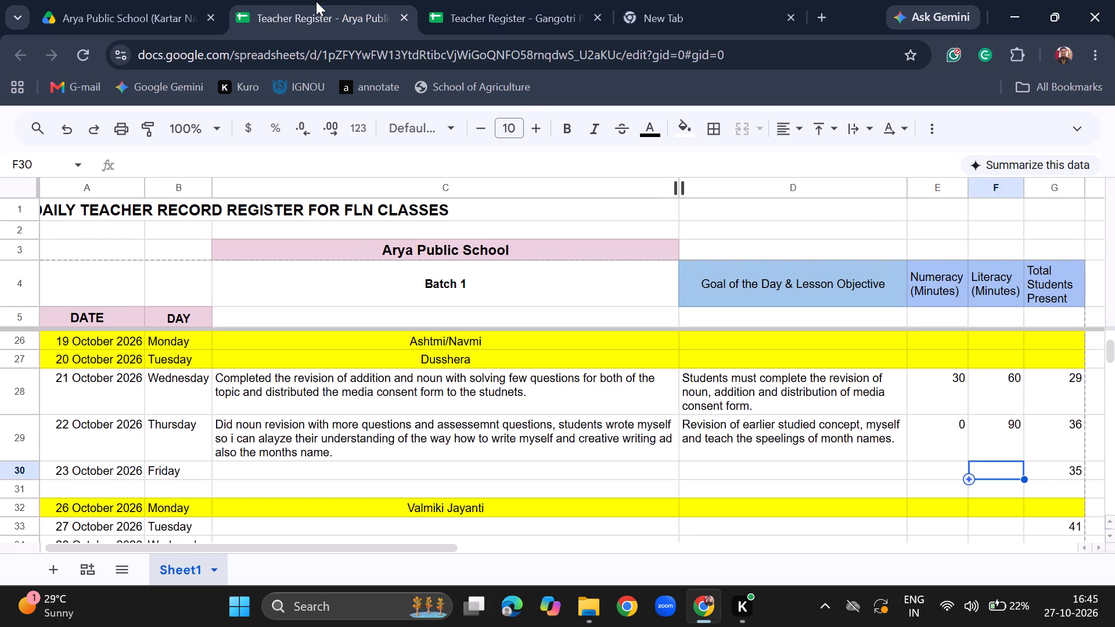
{"action": "scroll", "coordinate": [474, 442], "scroll_direction": "up", "scroll_amount": 2}
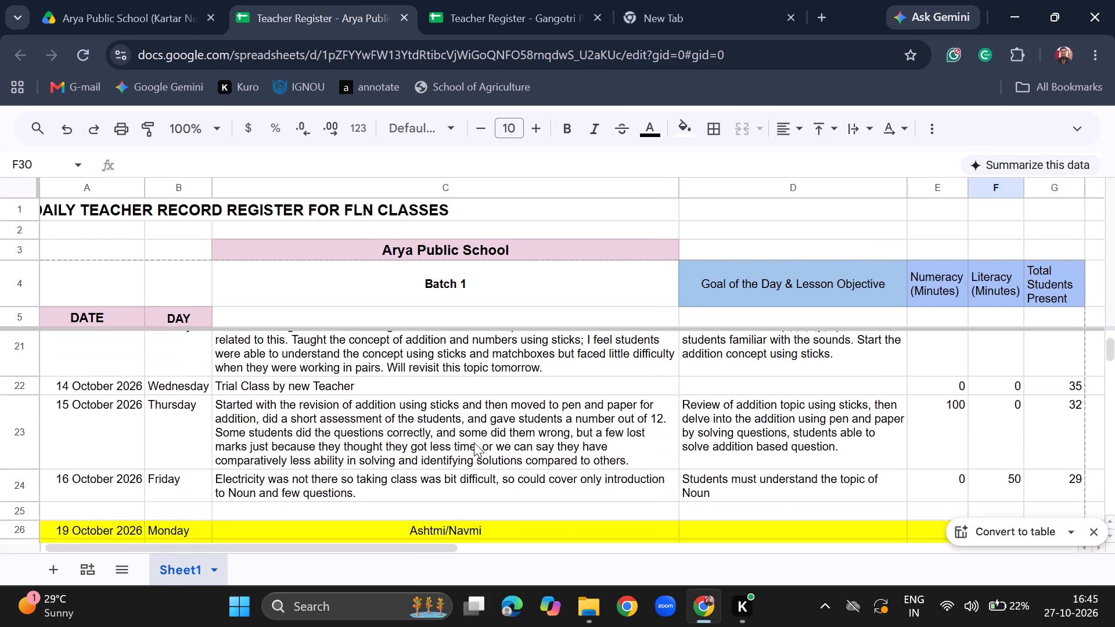
{"action": "scroll", "coordinate": [474, 442], "scroll_direction": "up", "scroll_amount": 17}
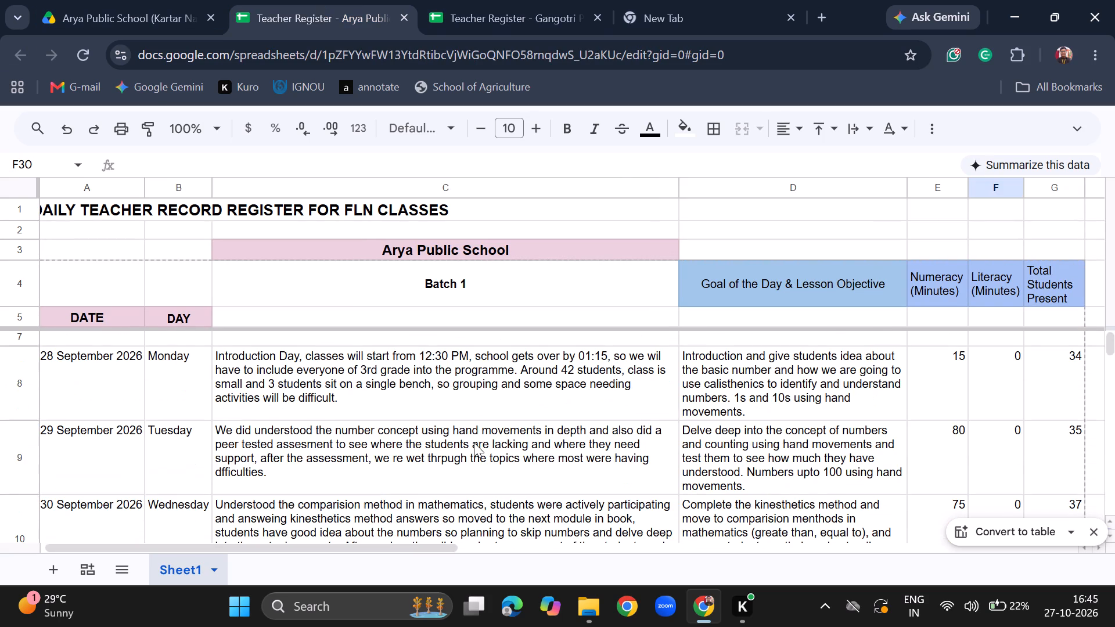
{"action": "scroll", "coordinate": [474, 442], "scroll_direction": "up", "scroll_amount": 1}
{"action": "scroll", "coordinate": [474, 442], "scroll_direction": "down", "scroll_amount": 6}
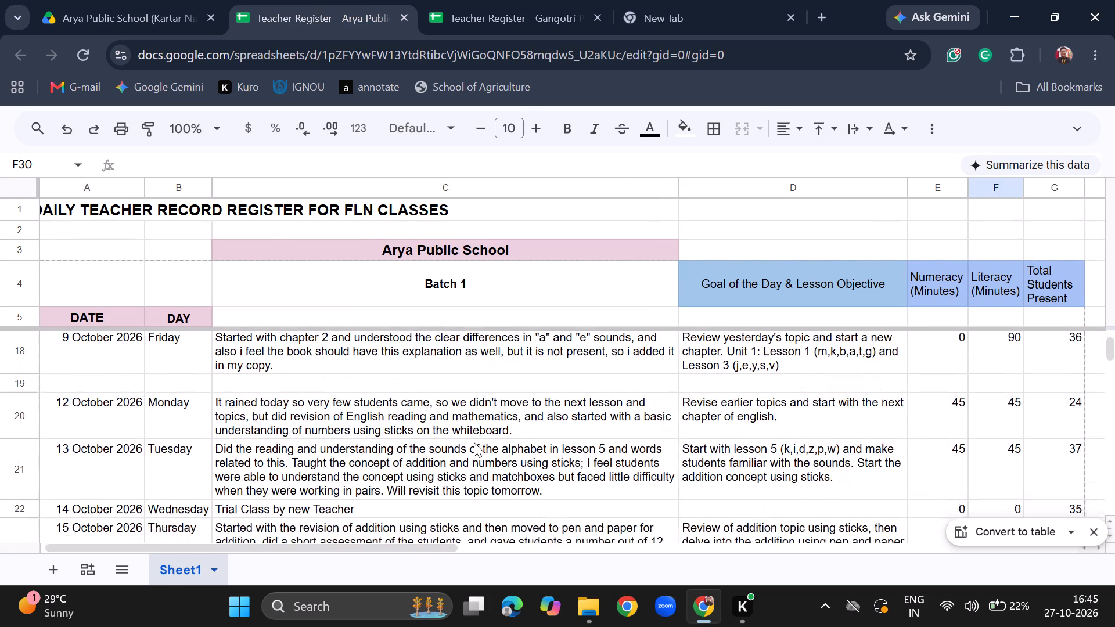
{"action": "scroll", "coordinate": [474, 442], "scroll_direction": "down", "scroll_amount": 3}
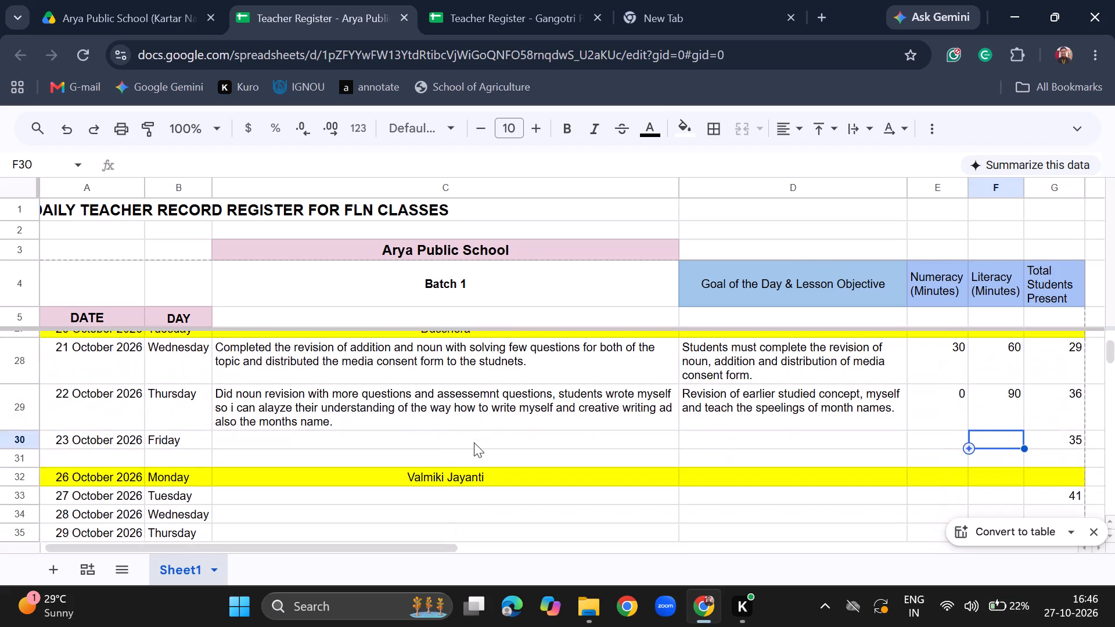
{"action": "scroll", "coordinate": [723, 437], "scroll_direction": "up", "scroll_amount": 2}
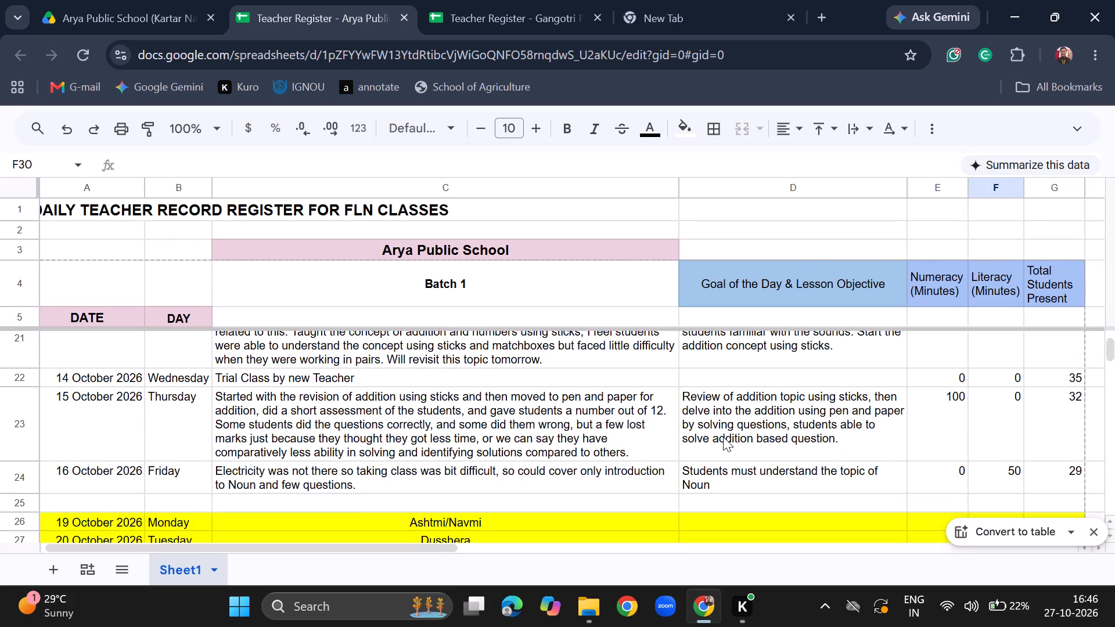
{"action": "scroll", "coordinate": [723, 437], "scroll_direction": "up", "scroll_amount": 2}
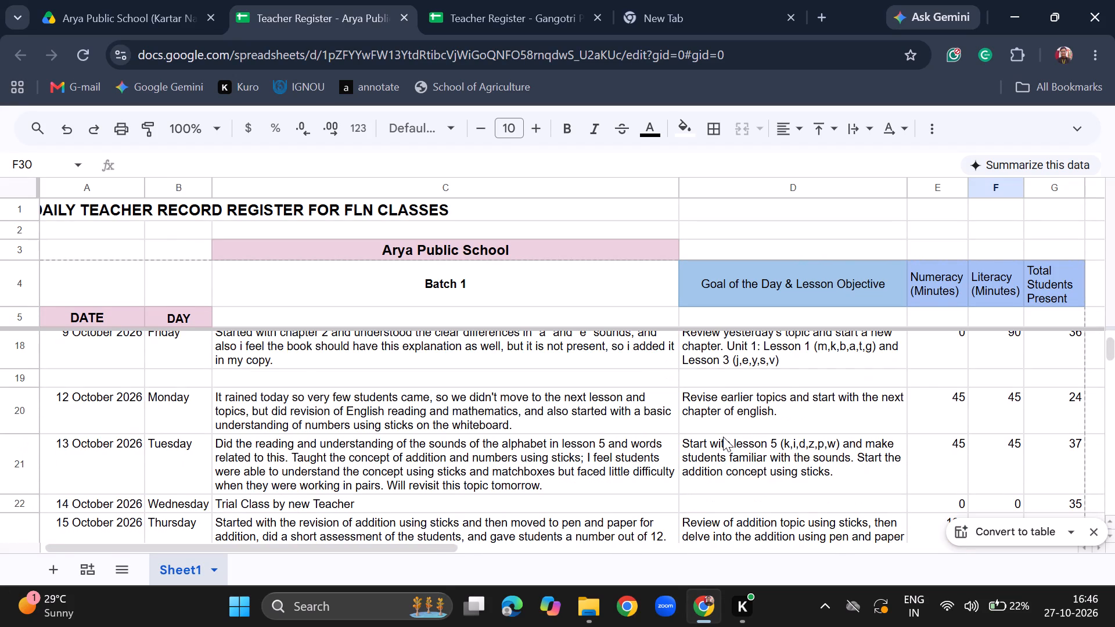
{"action": "scroll", "coordinate": [723, 437], "scroll_direction": "down", "scroll_amount": 5}
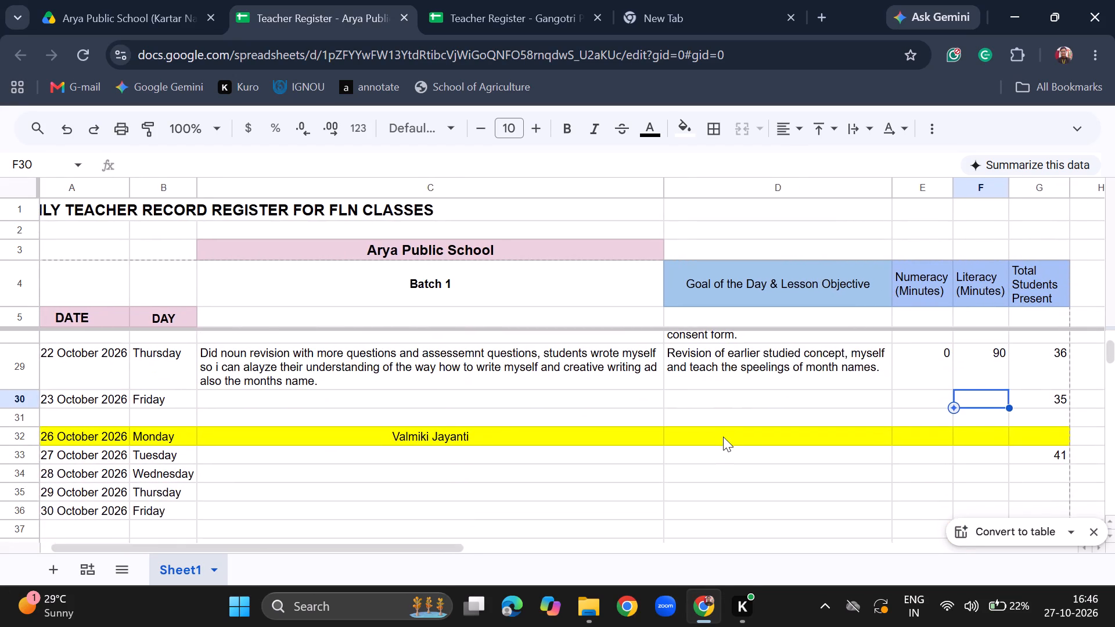
{"action": "scroll", "coordinate": [723, 437], "scroll_direction": "down", "scroll_amount": 1}
Open the ALfA English Aug 2026 PDF from Downloads and look through it as far as the Unit 3 lessons.
{"action": "left_click", "coordinate": [589, 612]}
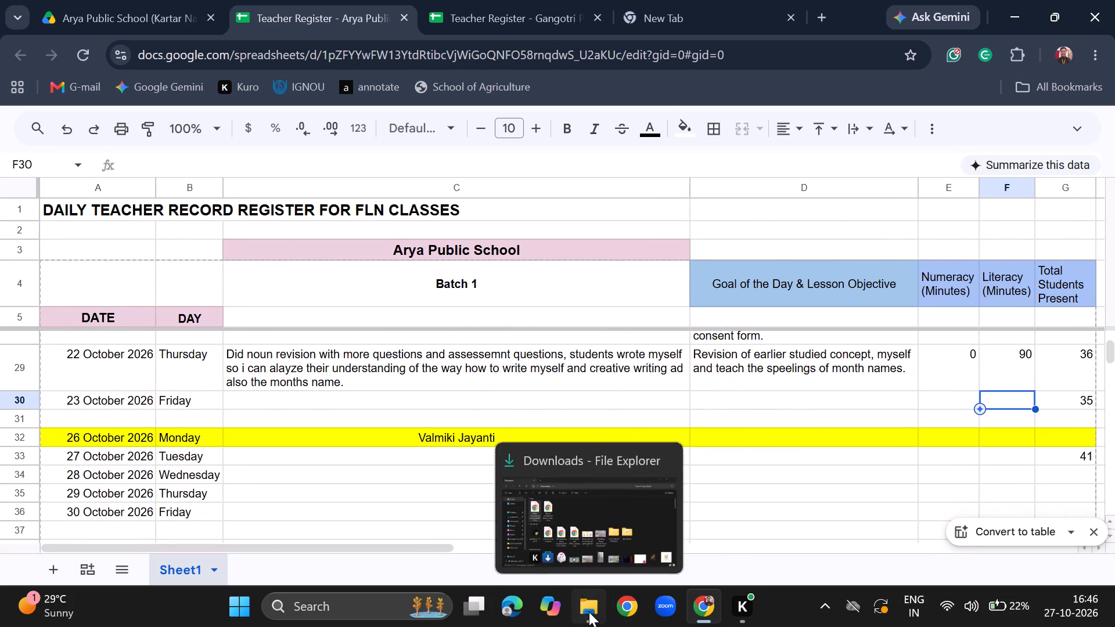
{"action": "double_click", "coordinate": [441, 392]}
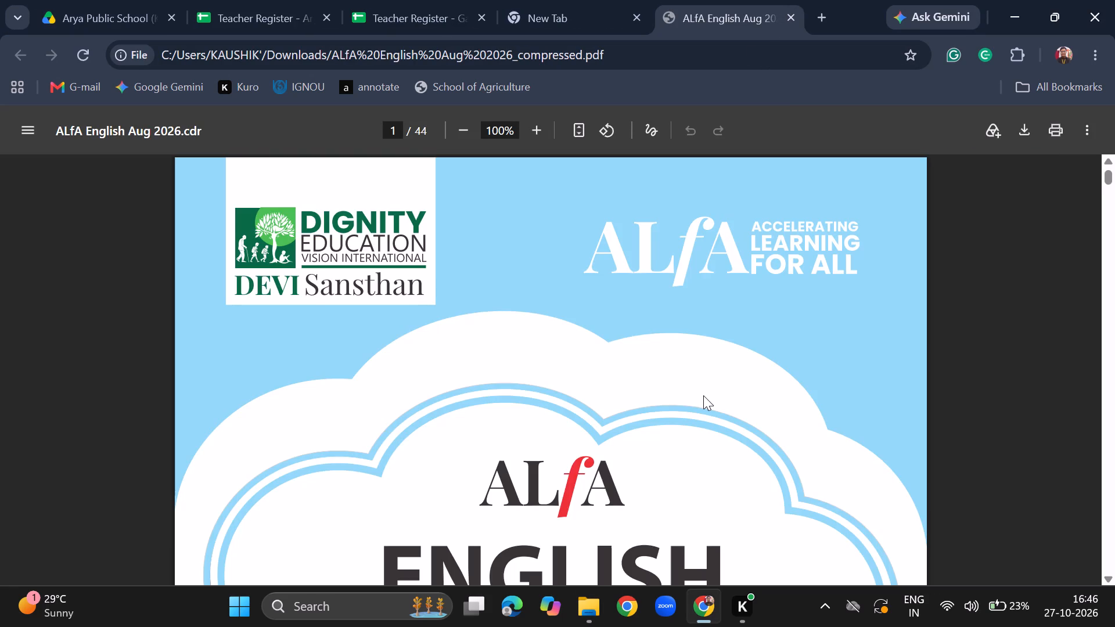
{"action": "scroll", "coordinate": [703, 395], "scroll_direction": "down", "scroll_amount": 20}
{"action": "scroll", "coordinate": [703, 395], "scroll_direction": "down", "scroll_amount": 4}
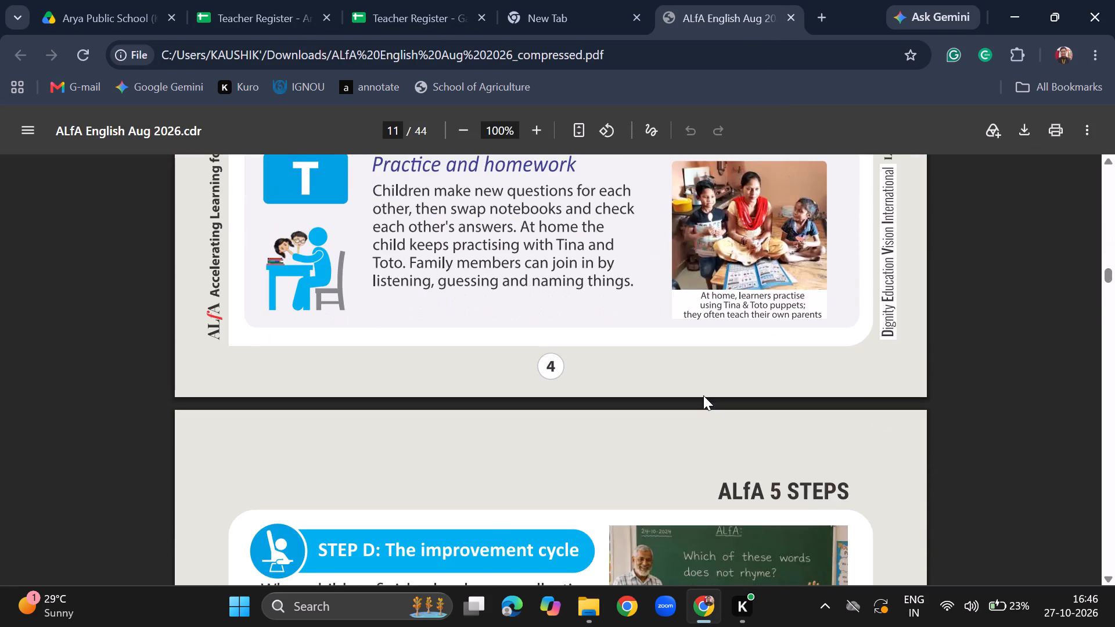
{"action": "scroll", "coordinate": [703, 395], "scroll_direction": "down", "scroll_amount": 16}
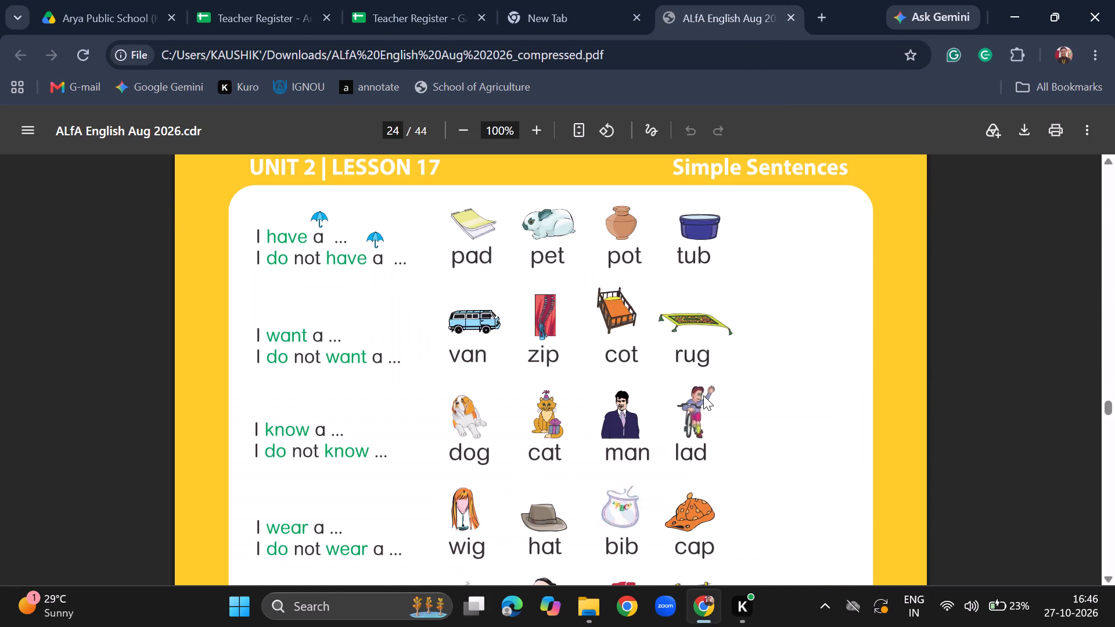
{"action": "scroll", "coordinate": [703, 395], "scroll_direction": "down", "scroll_amount": 2}
{"action": "scroll", "coordinate": [703, 395], "scroll_direction": "up", "scroll_amount": 1}
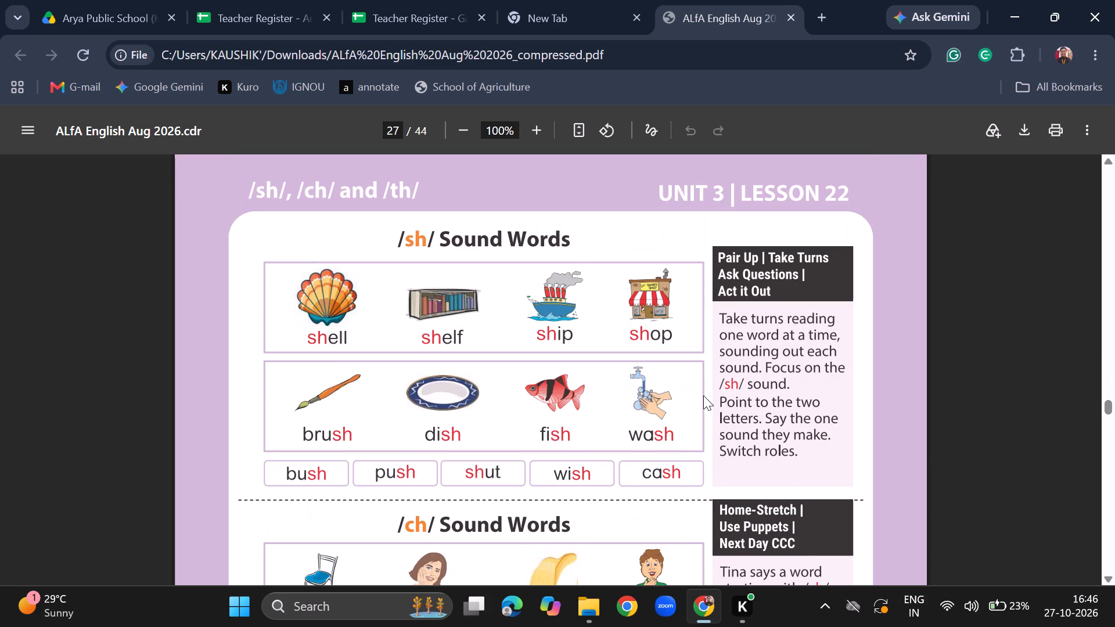
Go back through the PDF's Unit 2 lessons to Unit 1 and examine the reading pages of Lessons 5 and 7.
{"action": "key", "text": "Up"}
{"action": "key", "text": "Right"}
{"action": "key", "text": "Left"}
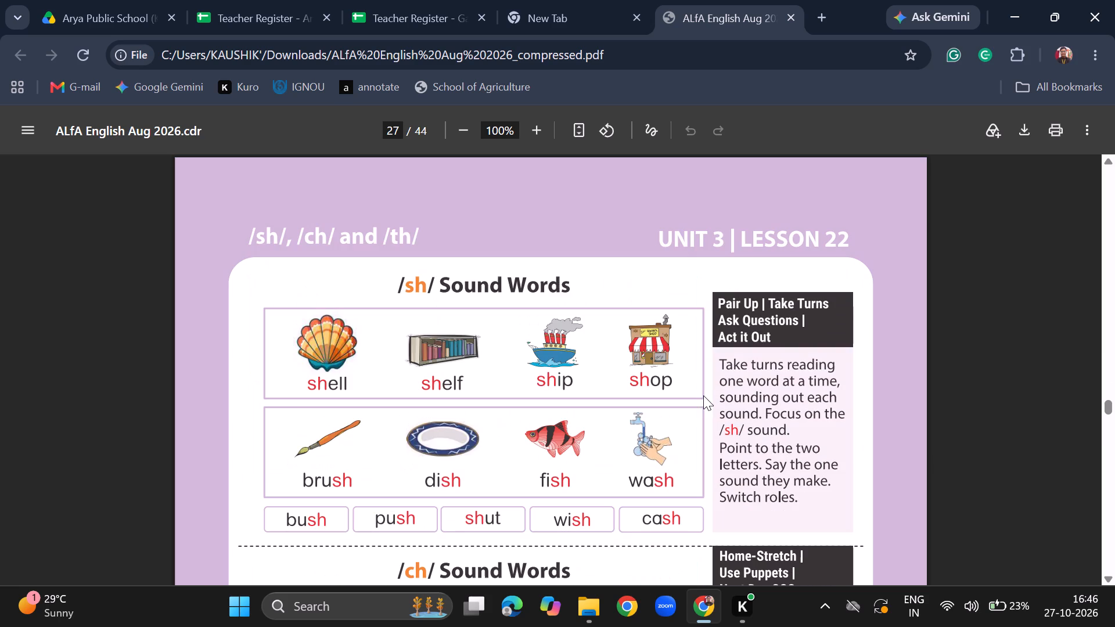
{"action": "key", "text": "Left"}
{"action": "key", "text": "Left"}
{"action": "key", "text": "Left"}
{"action": "key", "text": "Left"}
{"action": "key", "text": "Left"}
{"action": "key", "text": "Left"}
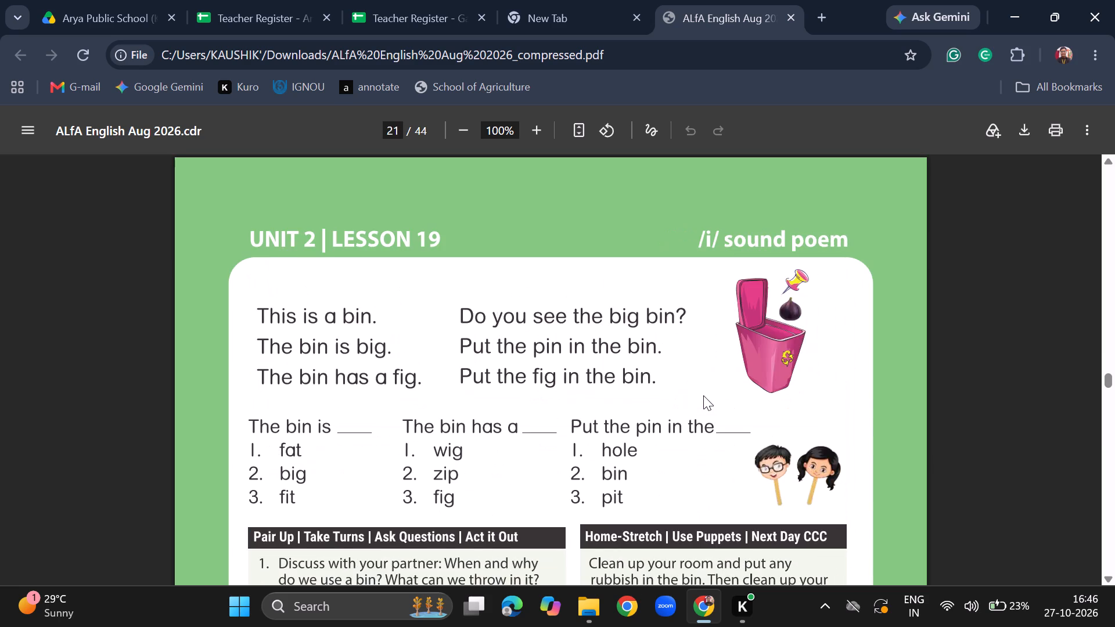
{"action": "key", "text": "Left"}
{"action": "key", "text": "Left"}
{"action": "key", "text": "Left"}
{"action": "key", "text": "Left"}
{"action": "key", "text": "Left"}
{"action": "key", "text": "Left"}
{"action": "key", "text": "Left"}
{"action": "key", "text": "Left"}
{"action": "key", "text": "Left"}
{"action": "key", "text": "Left"}
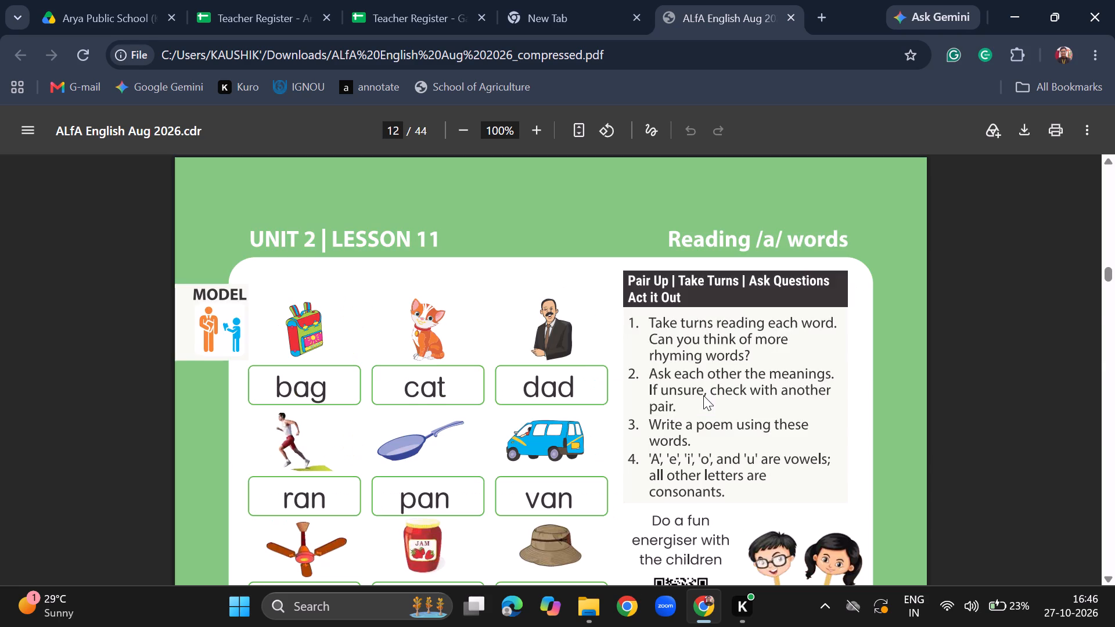
{"action": "key", "text": "Left"}
{"action": "key", "text": "Left"}
{"action": "key", "text": "Right"}
{"action": "key", "text": "Right"}
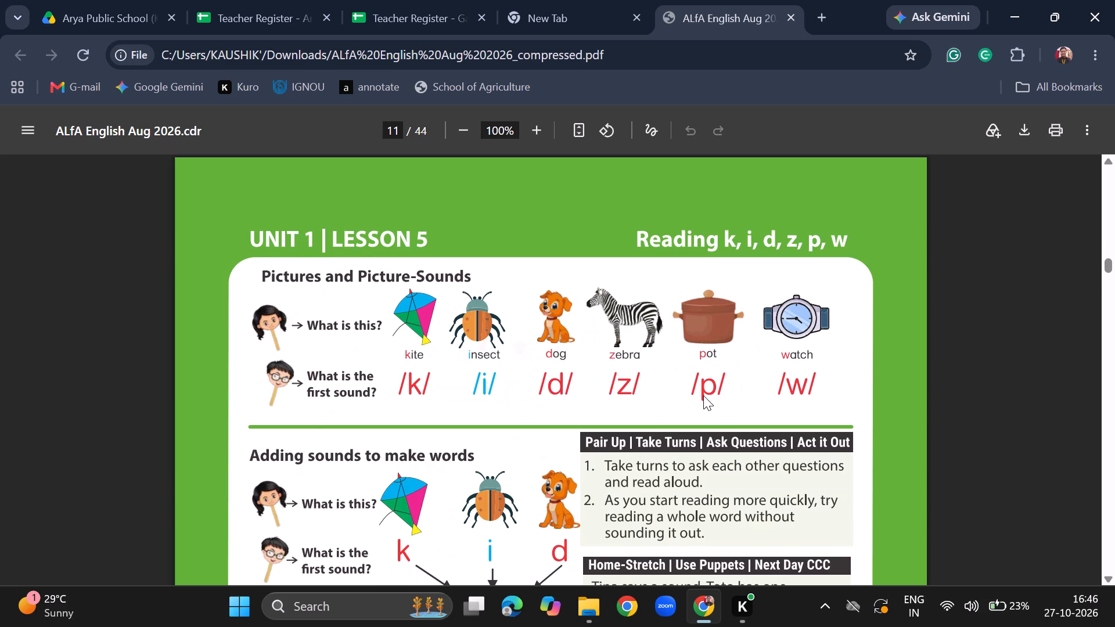
{"action": "key", "text": "Left"}
{"action": "key", "text": "Right"}
{"action": "key", "text": "Right"}
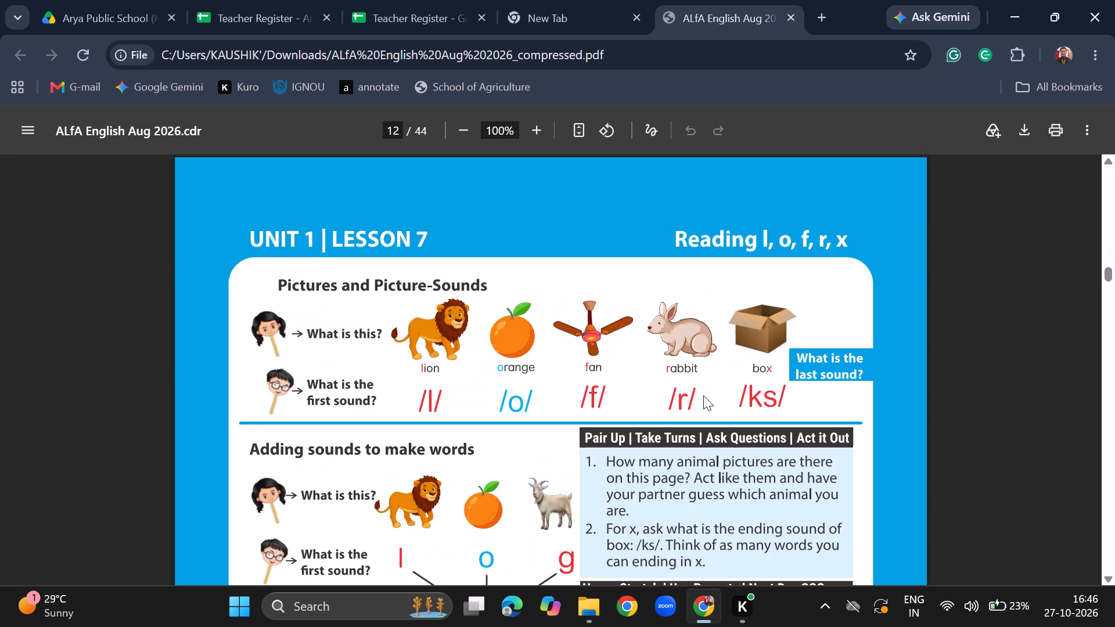
{"action": "key", "text": "Left"}
{"action": "key", "text": "Left"}
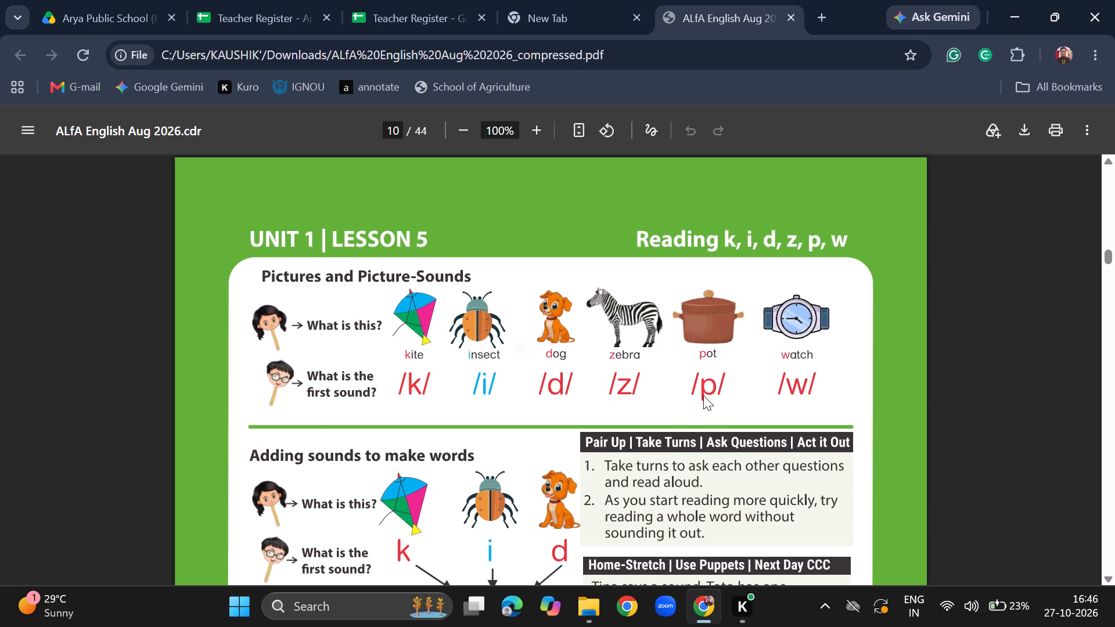
{"action": "key", "text": "Right"}
{"action": "key", "text": "Right"}
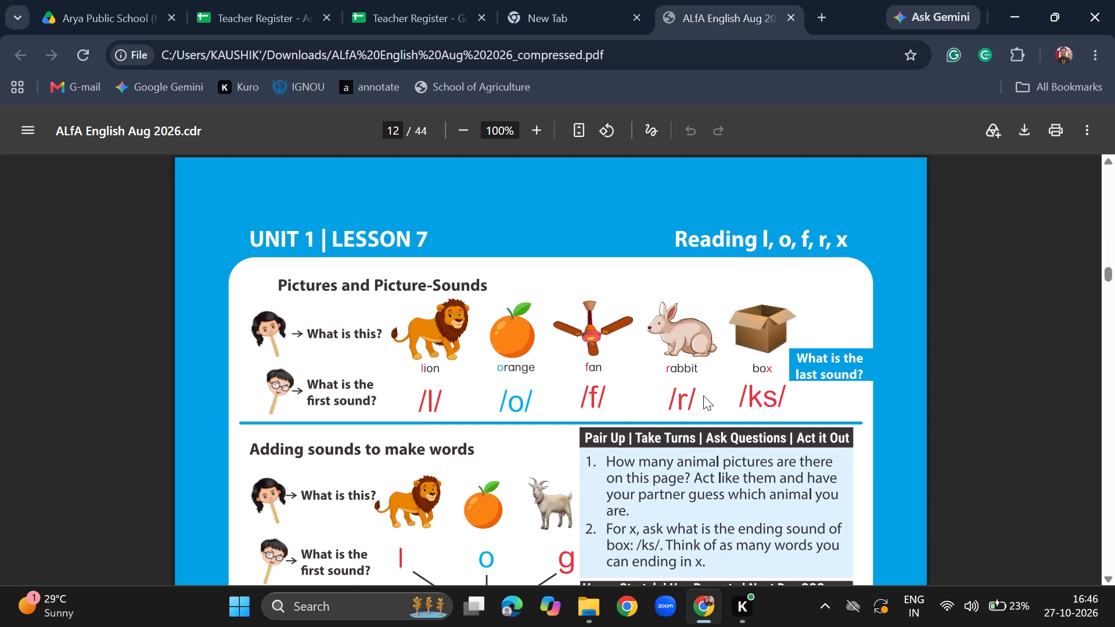
{"action": "key", "text": "Right"}
Enter the Arya register's 23 October goal as "Re-visit the noun and myself topic and start opposite word.".
{"action": "left_click", "coordinate": [318, 9]}
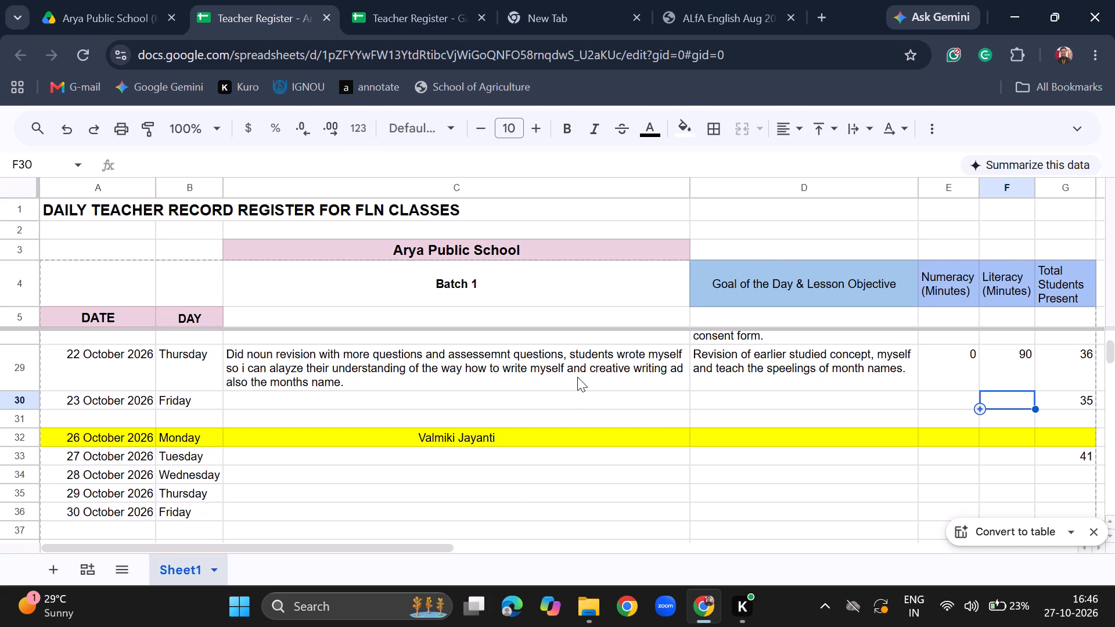
{"action": "left_click", "coordinate": [562, 401]}
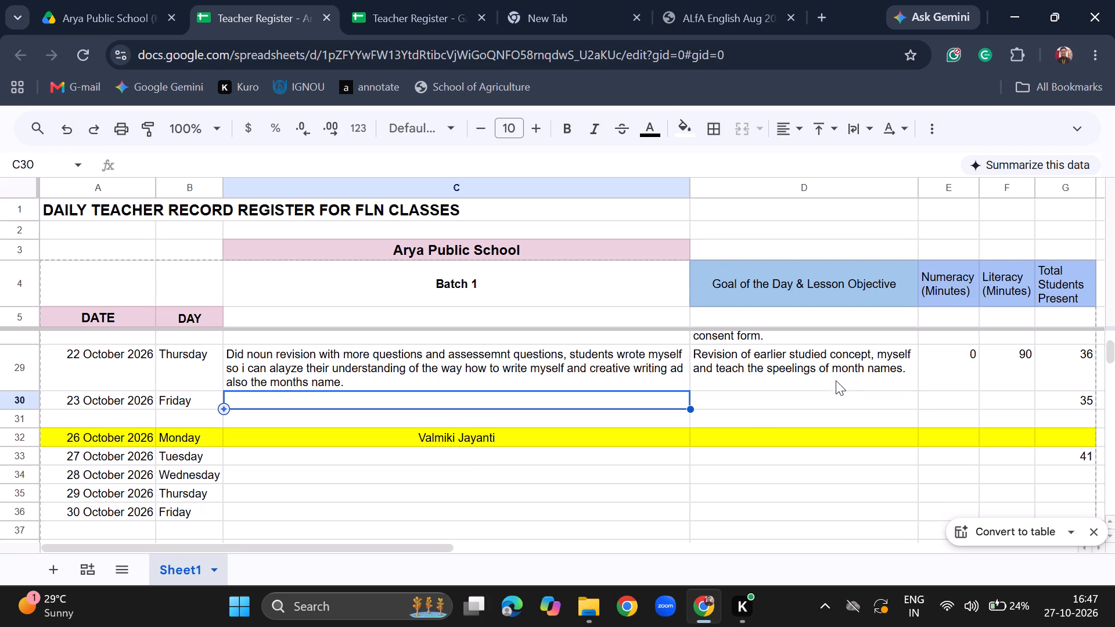
{"action": "left_click", "coordinate": [759, 399]}
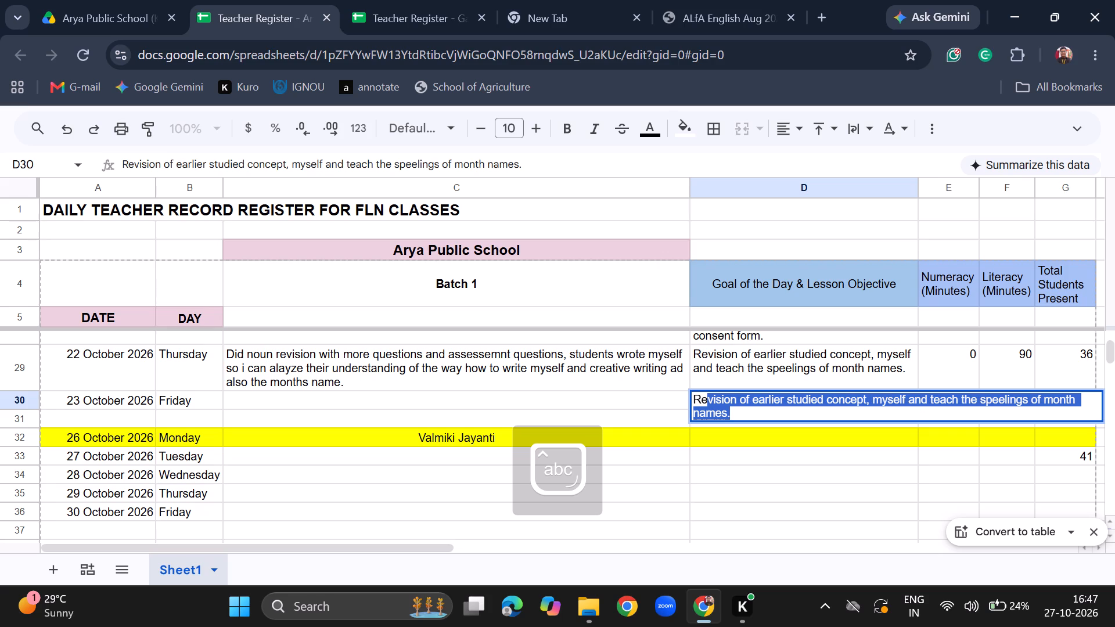
{"action": "type", "text": "-visit the no"}
{"action": "key", "text": "BackSpace"}
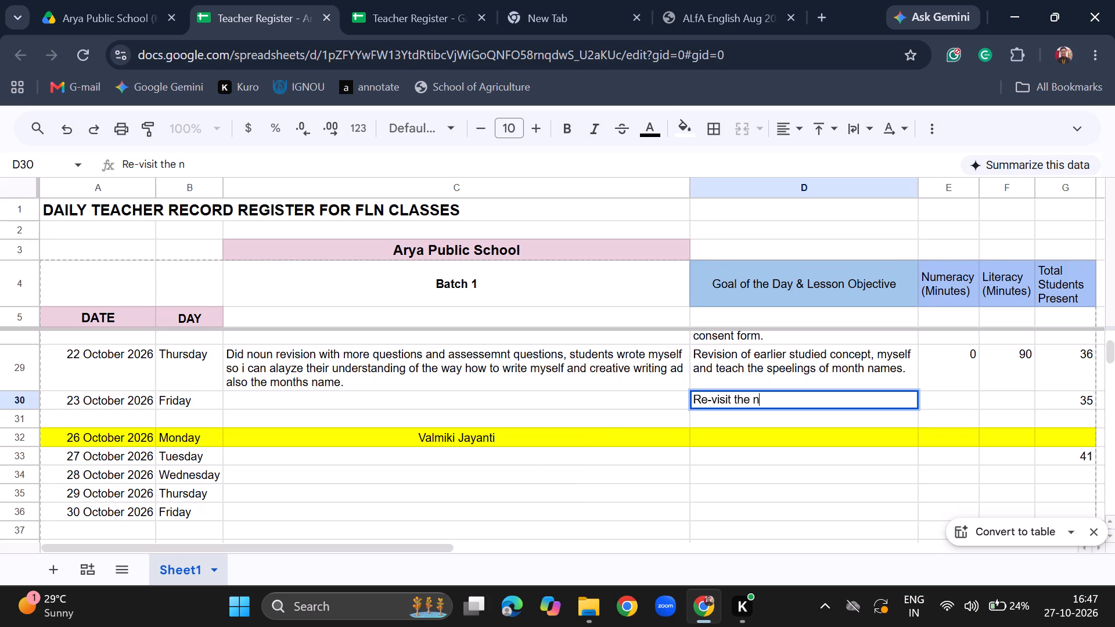
{"action": "key", "text": "BackSpace"}
{"action": "type", "text": "noun and m"}
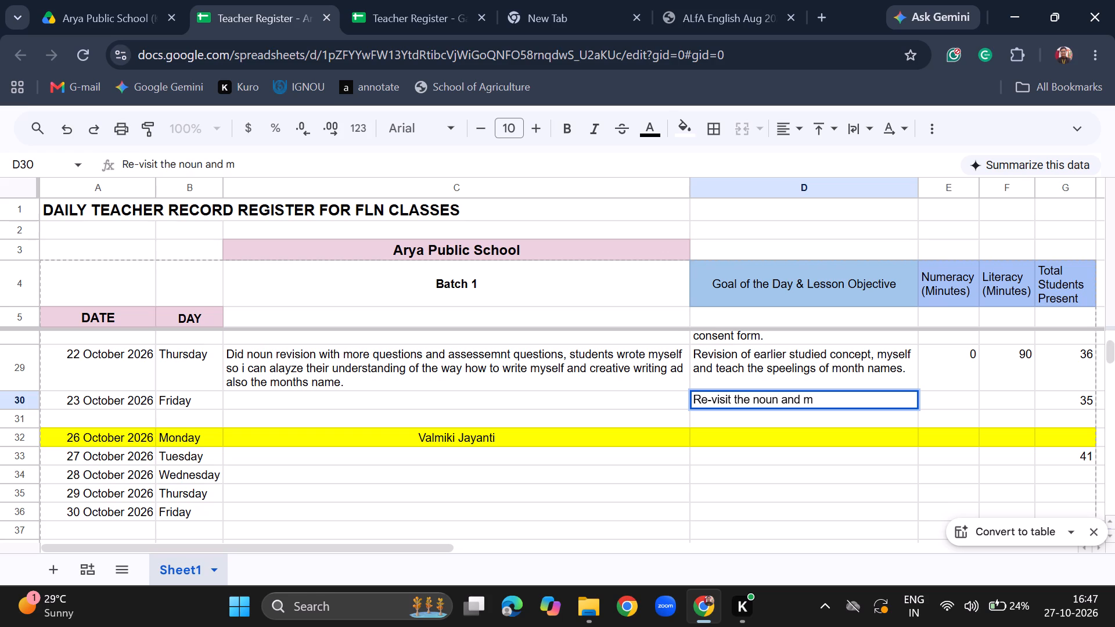
{"action": "key", "text": "BackSpace"}
{"action": "type", "text": "mye"}
{"action": "key", "text": "BackSpace"}
{"action": "type", "text": "self"}
{"action": "key", "text": "space"}
{"action": "type", "text": "topic and start"}
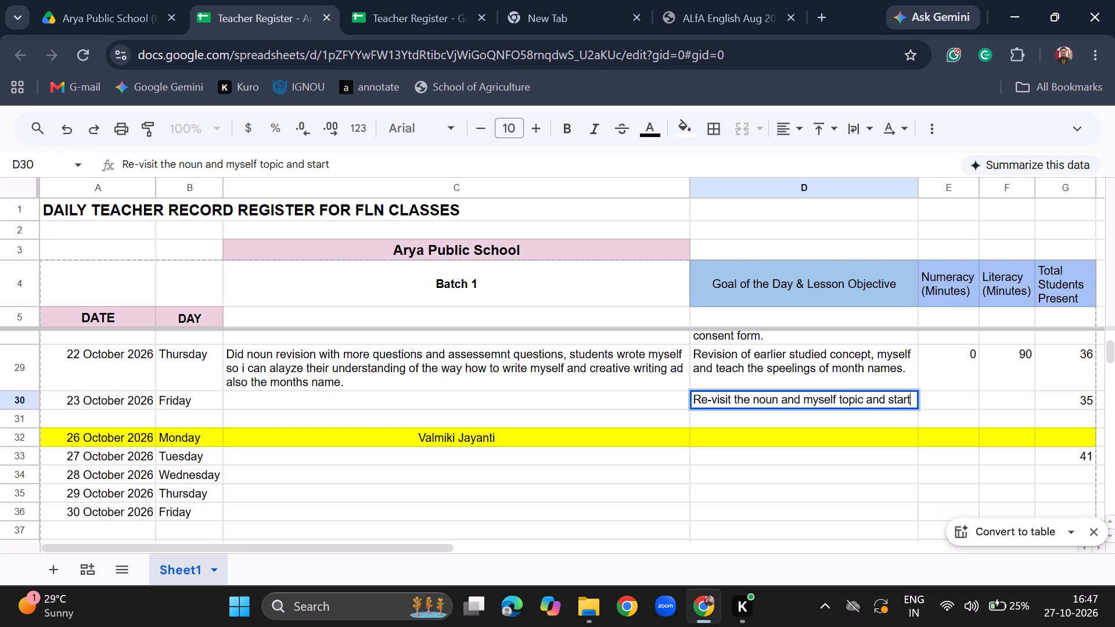
{"action": "key", "text": "space"}
{"action": "key", "text": "BackSpace"}
{"action": "key", "text": "BackSpace"}
{"action": "type", "text": "t opposite"}
{"action": "key", "text": "space"}
{"action": "type", "text": "word"}
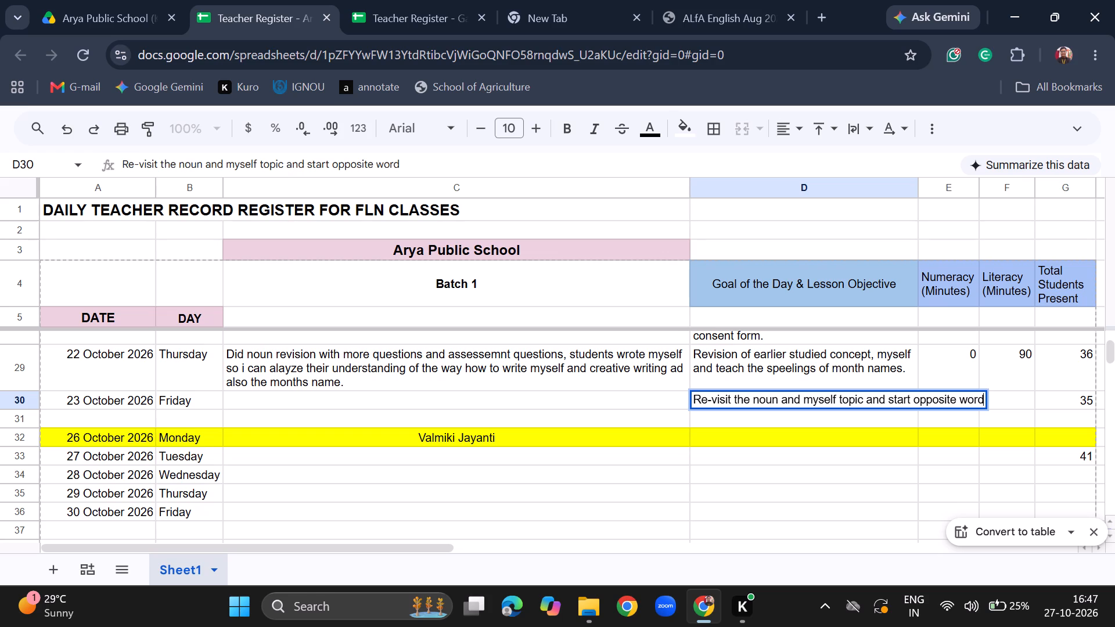
{"action": "key", "text": "period"}
{"action": "key", "text": "Return"}
Begin the Arya register's 23 October lesson record with "We started the class by revisting the noun and myself,".
{"action": "key", "text": "Left"}
{"action": "key", "text": "Up"}
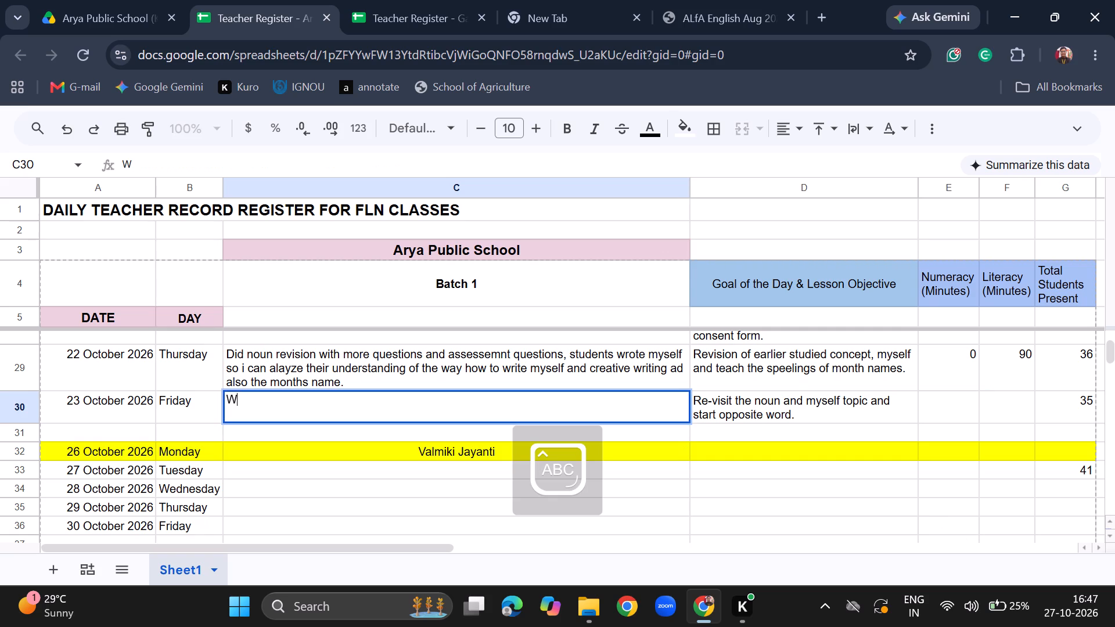
{"action": "key", "text": "BackSpace"}
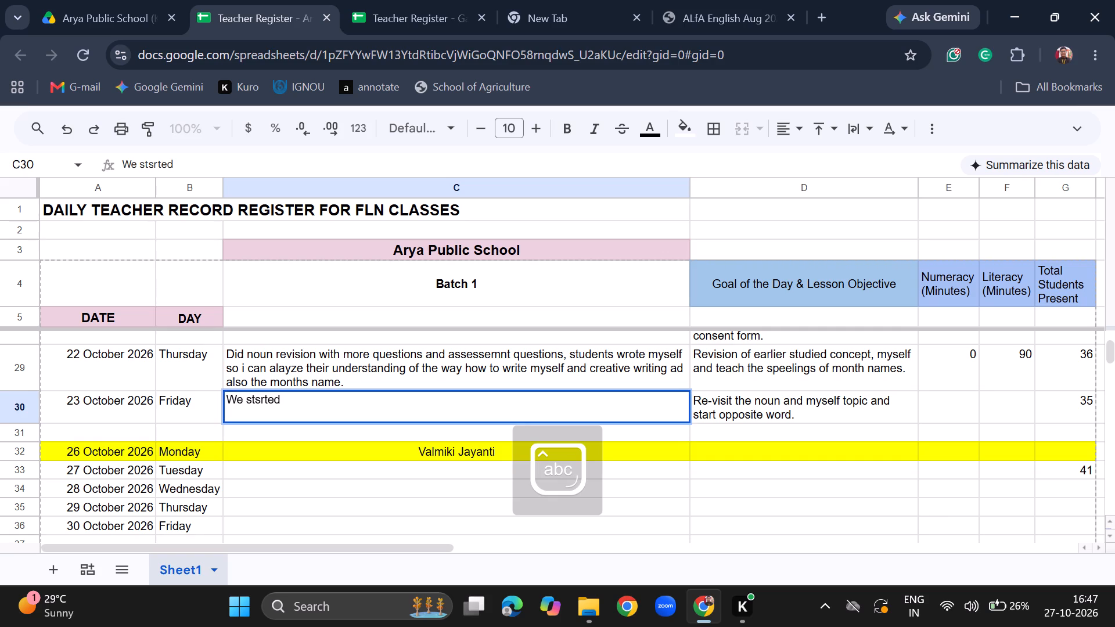
{"action": "key", "text": "BackSpace"}
{"action": "key", "text": "BackSpace"}
{"action": "key", "text": "BackSpace"}
{"action": "key", "text": "BackSpace"}
{"action": "key", "text": "BackSpace"}
{"action": "type", "text": "arted wit"}
{"action": "key", "text": "BackSpace"}
{"action": "key", "text": "BackSpace"}
{"action": "key", "text": "BackSpace"}
{"action": "type", "text": "the class by revisting the"}
{"action": "key", "text": "space"}
{"action": "type", "text": "noun and"}
{"action": "key", "text": "space"}
{"action": "type", "text": "mys"}
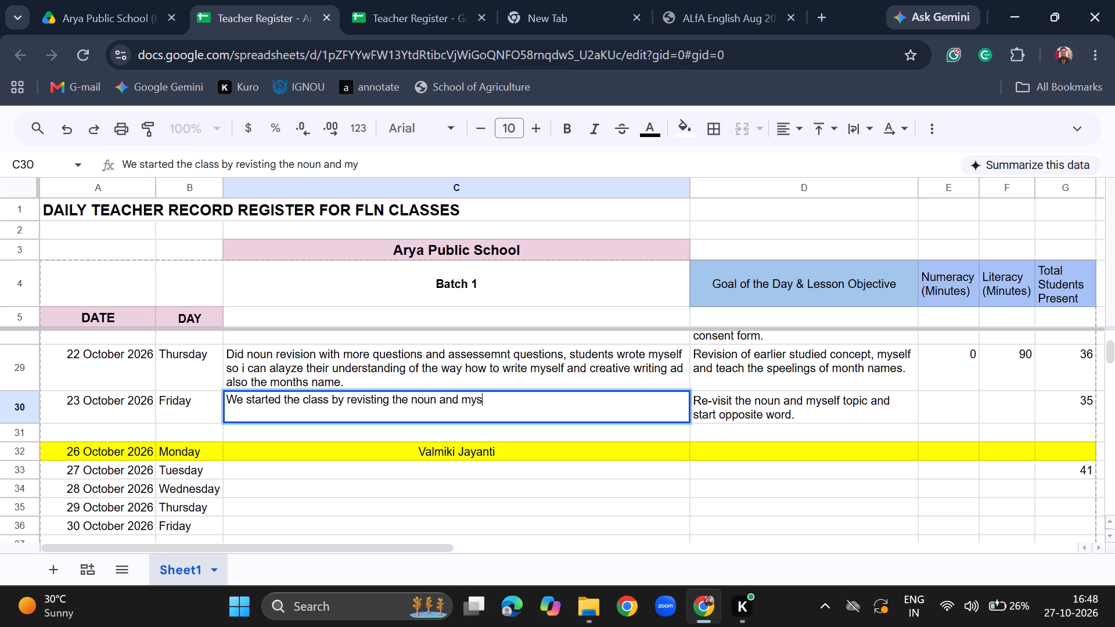
{"action": "type", "text": "elf, wher"}
{"action": "key", "text": "space"}
{"action": "key", "text": "BackSpace"}
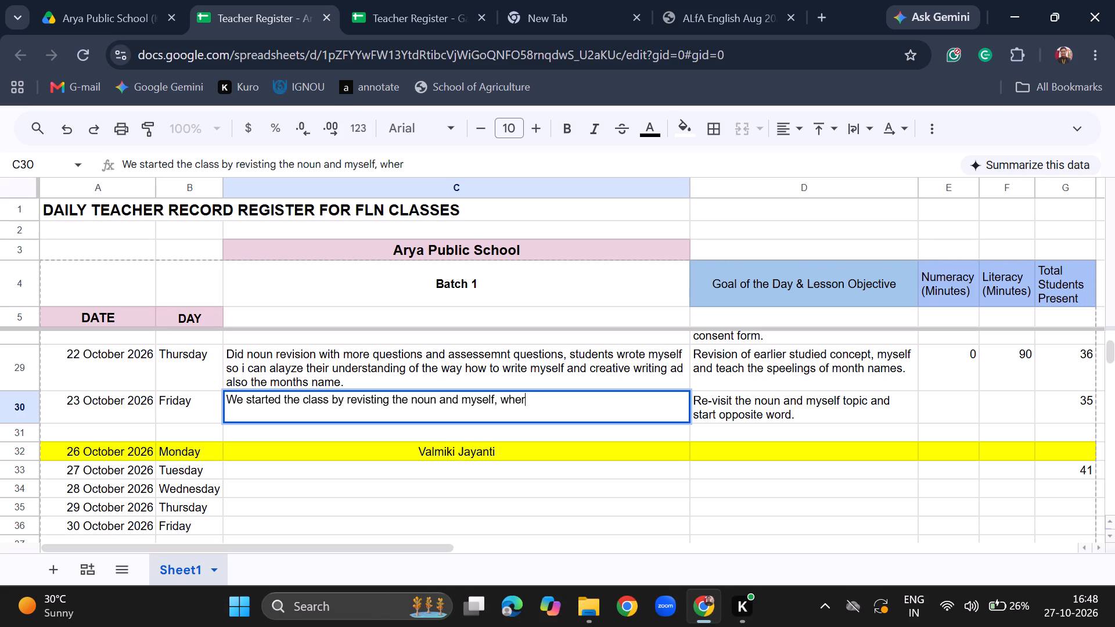
Continue the 23 October record with "where students solved few question and assessment on both the topics,".
{"action": "type", "text": "e stdnets s"}
{"action": "key", "text": "BackSpace"}
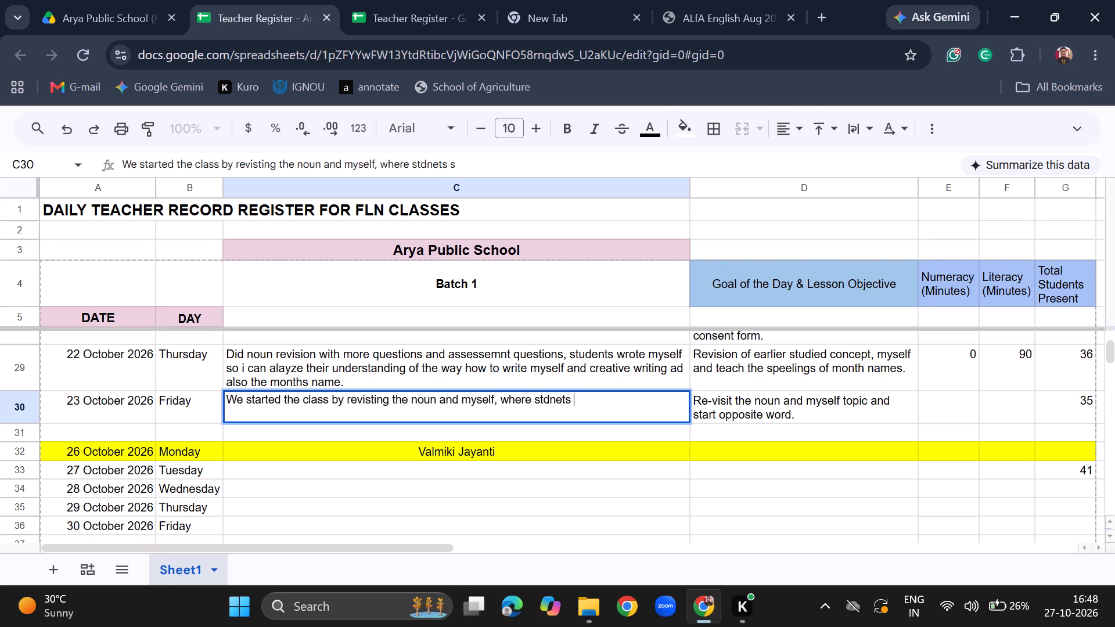
{"action": "key", "text": "BackSpace"}
{"action": "key", "text": "BackSpace"}
{"action": "key", "text": "BackSpace"}
{"action": "key", "text": "BackSpace"}
{"action": "key", "text": "BackSpace"}
{"action": "key", "text": "BackSpace"}
{"action": "type", "text": "udents solved few question and asse"}
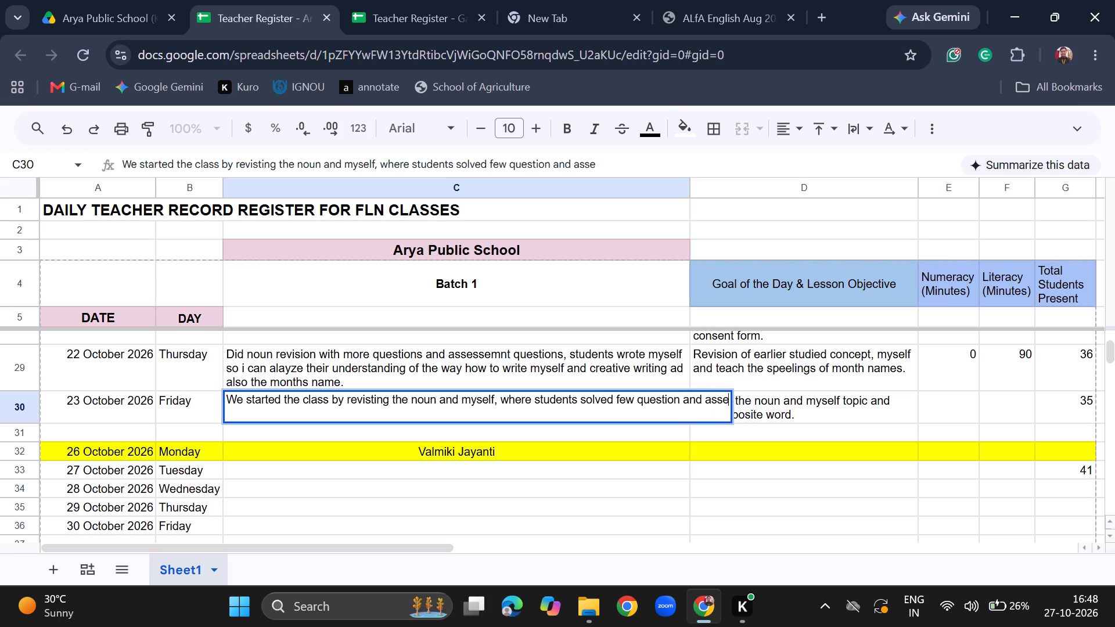
{"action": "type", "text": "ssment on both the topics, then m"}
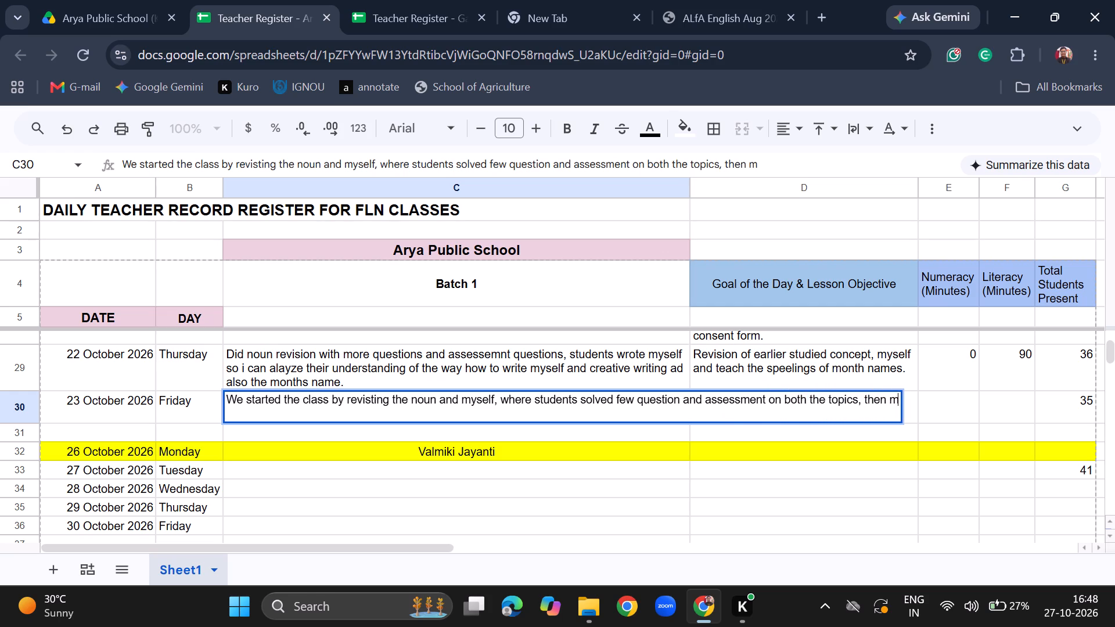
Extend the 23 October record with "then moved to start opposite word topc, taught them the basic understanding behind opposite word".
{"action": "type", "text": "oved to start"}
{"action": "key", "text": "space"}
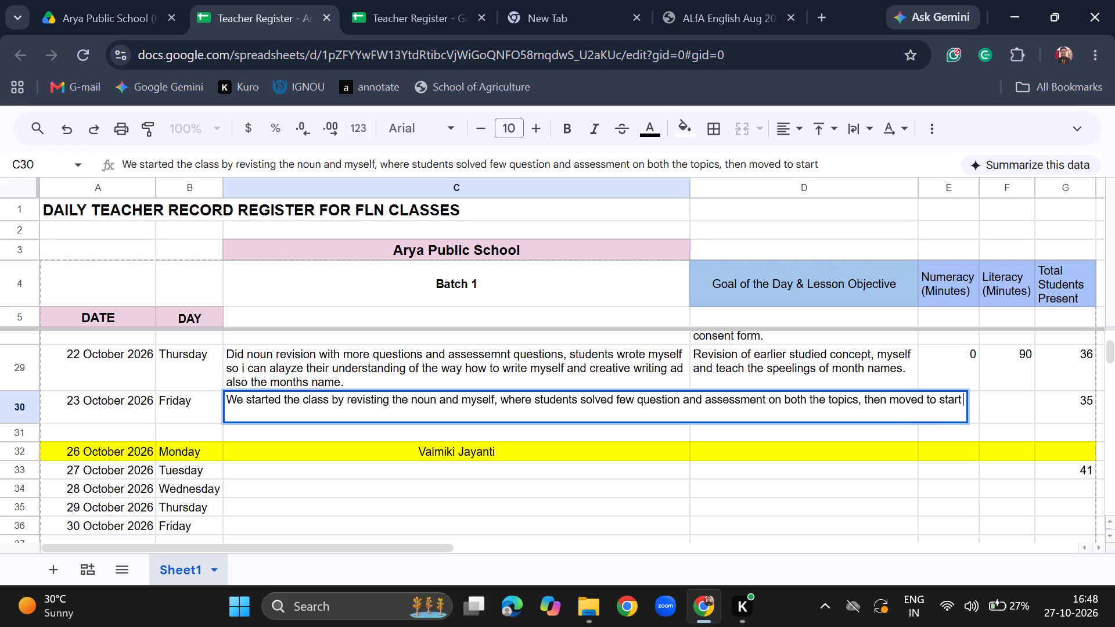
{"action": "type", "text": "opposite word topc, taught them the"}
{"action": "key", "text": "space"}
{"action": "type", "text": "basuc u"}
{"action": "key", "text": "BackSpace"}
{"action": "key", "text": "BackSpace"}
{"action": "key", "text": "BackSpace"}
{"action": "key", "text": "BackSpace"}
{"action": "type", "text": "ic understanding bei"}
{"action": "key", "text": "BackSpace"}
{"action": "type", "text": "hind opposite word and"}
{"action": "key", "text": "space"}
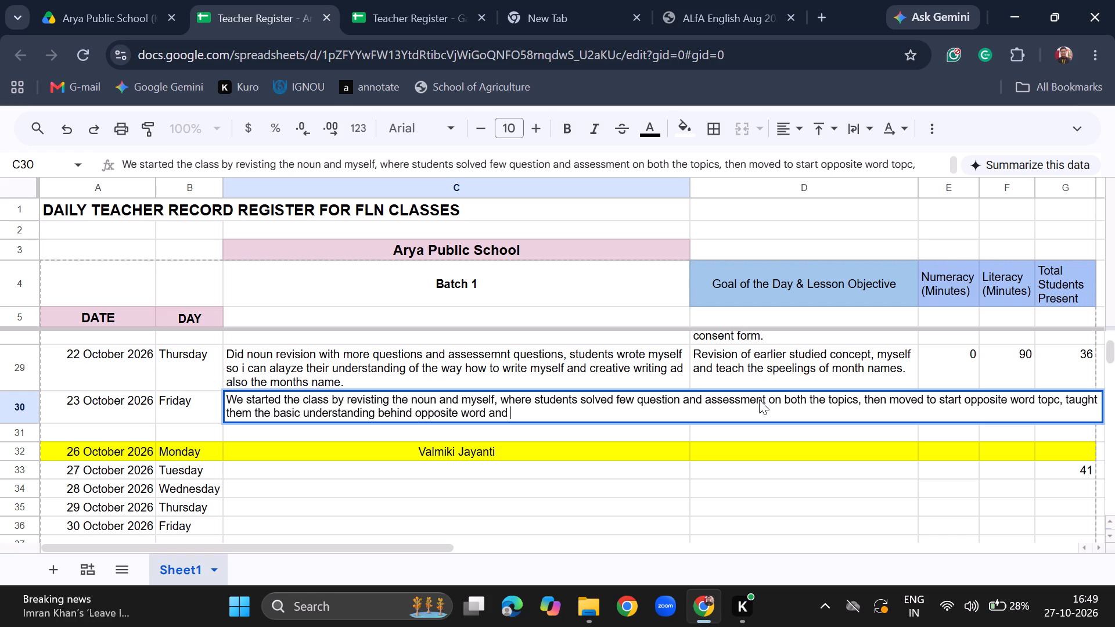
Finish the 23 October record with "and 20 basic and important opposite word.".
{"action": "type", "text": "20 basic"}
{"action": "key", "text": "space"}
{"action": "type", "text": "impo"}
{"action": "key", "text": "BackSpace"}
{"action": "key", "text": "BackSpace"}
{"action": "key", "text": "BackSpace"}
{"action": "key", "text": "BackSpace"}
{"action": "type", "text": "and important opposite word."}
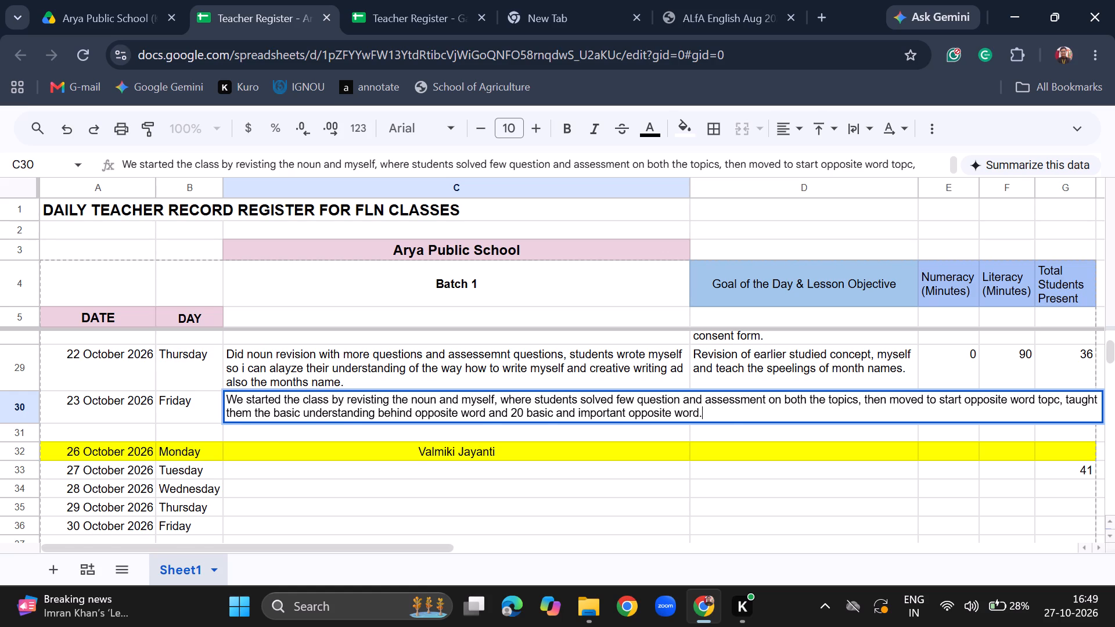
{"action": "key", "text": "Return"}
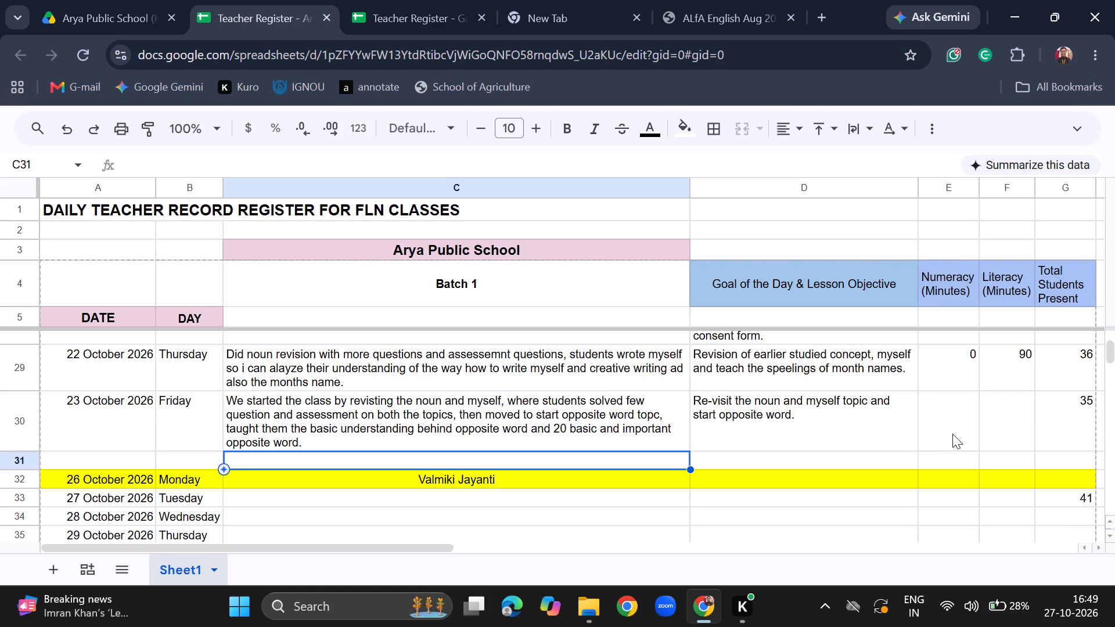
Set the 23 October teaching minutes to 0 for numeracy and 90 for literacy.
{"action": "left_click", "coordinate": [952, 434]}
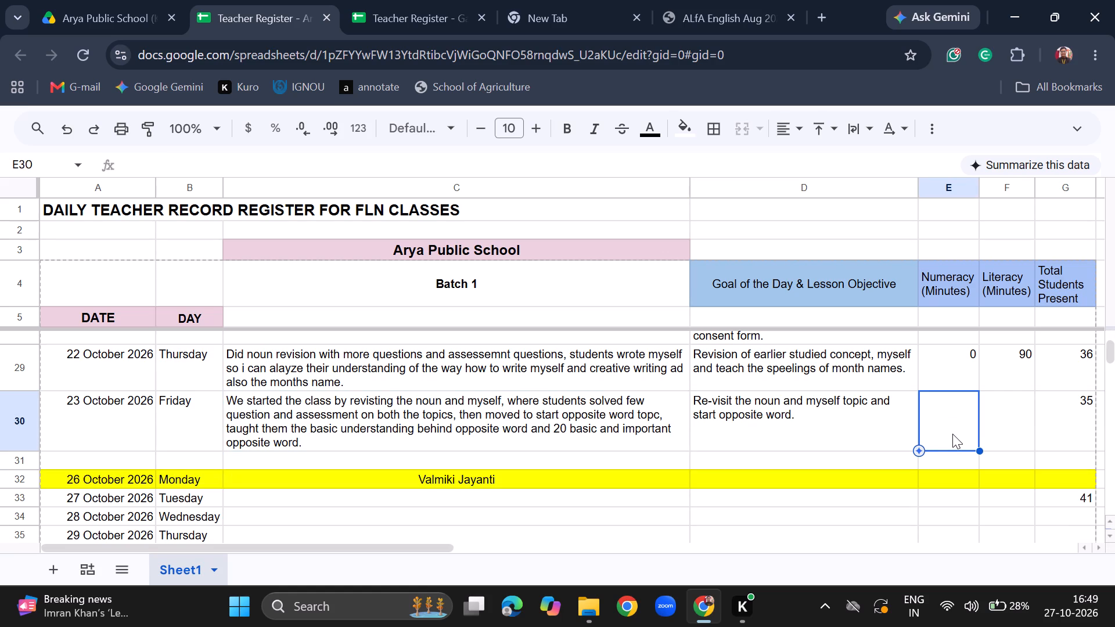
{"action": "key", "text": "0"}
{"action": "key", "text": "Right"}
{"action": "type", "text": "90"}
{"action": "key", "text": "Right"}
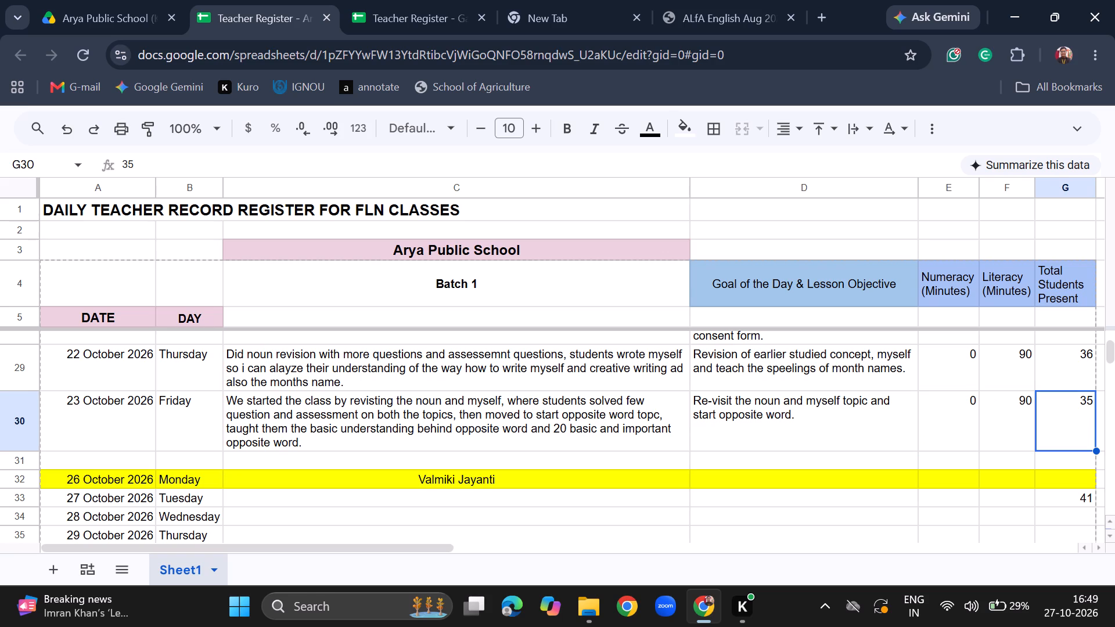
Check the Unit 1 Lesson 7 reading page in the ALfA English PDF for the 27 October goal.
{"action": "key", "text": "Down"}
{"action": "key", "text": "Down"}
{"action": "key", "text": "Down"}
{"action": "key", "text": "Left"}
{"action": "key", "text": "Left"}
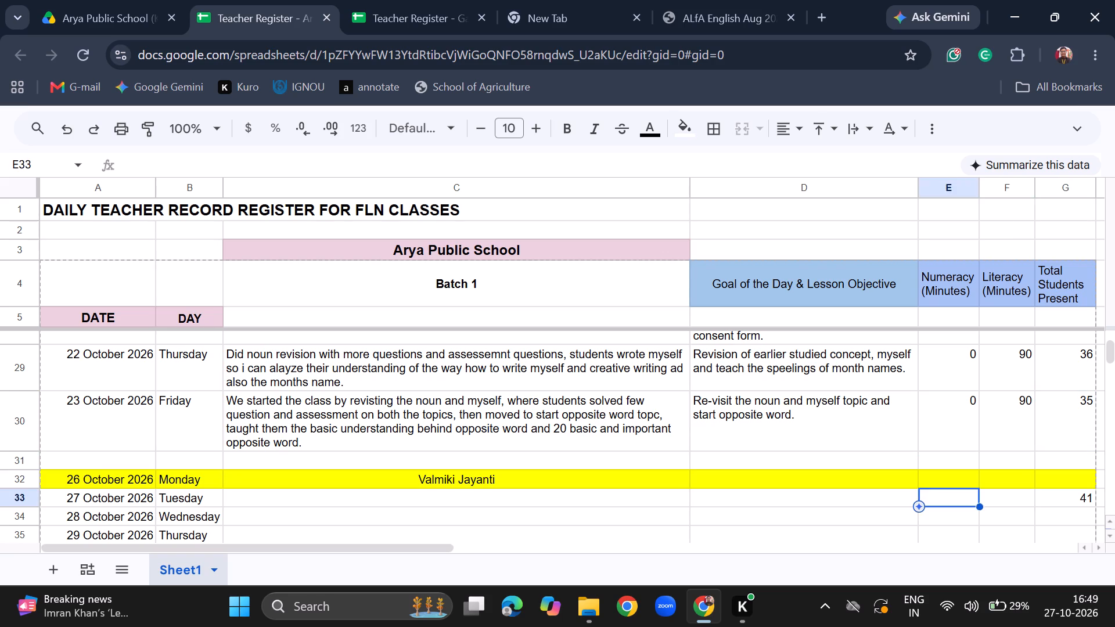
{"action": "key", "text": "Left"}
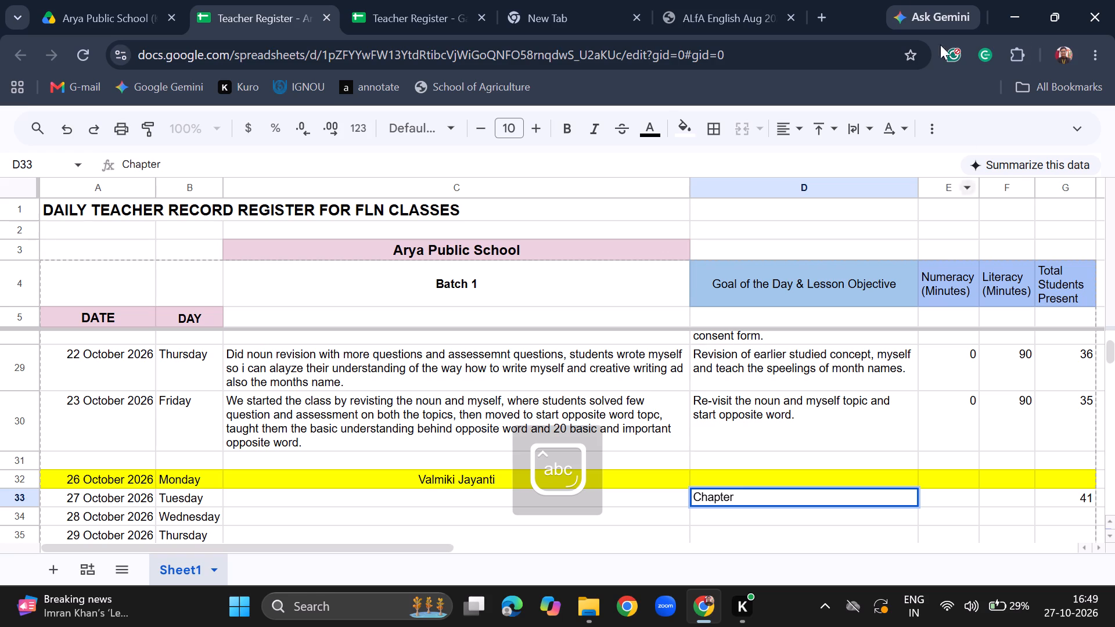
{"action": "left_click", "coordinate": [755, 1]}
{"action": "scroll", "coordinate": [665, 305], "scroll_direction": "up", "scroll_amount": 1}
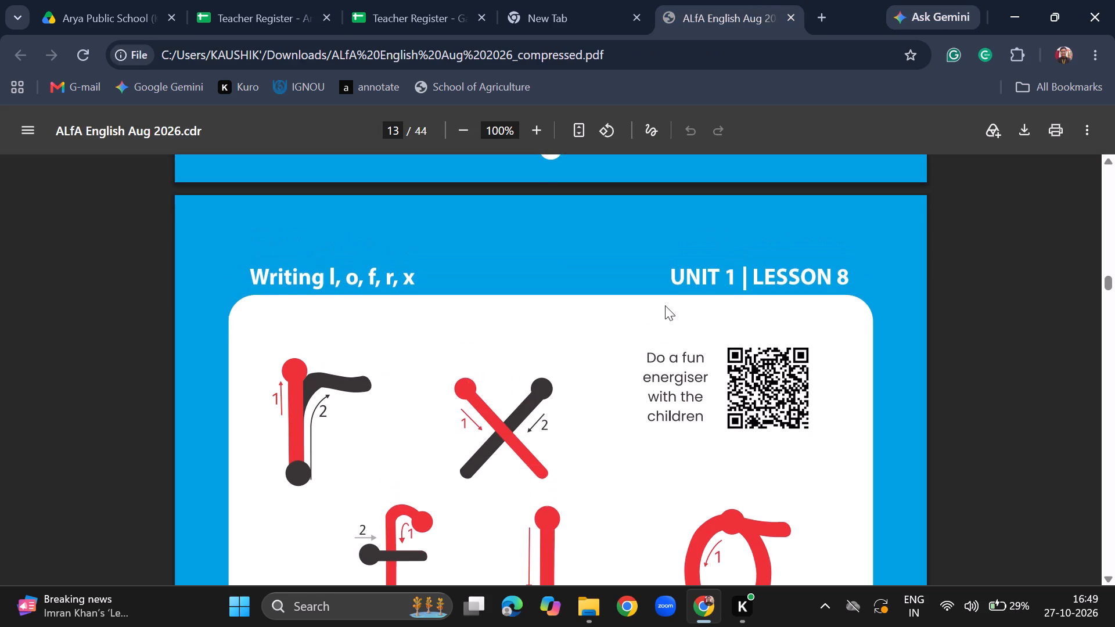
{"action": "scroll", "coordinate": [665, 305], "scroll_direction": "up", "scroll_amount": 6}
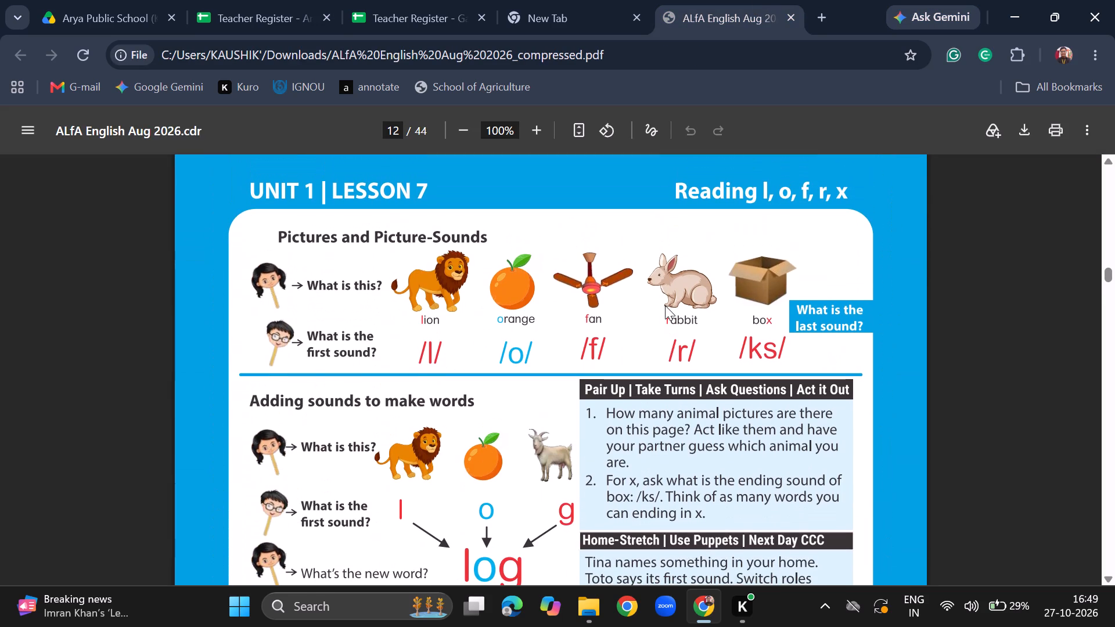
{"action": "scroll", "coordinate": [665, 305], "scroll_direction": "up", "scroll_amount": 1}
{"action": "right_click_drag", "start_coordinate": [760, 190], "coordinate": [823, 190]}
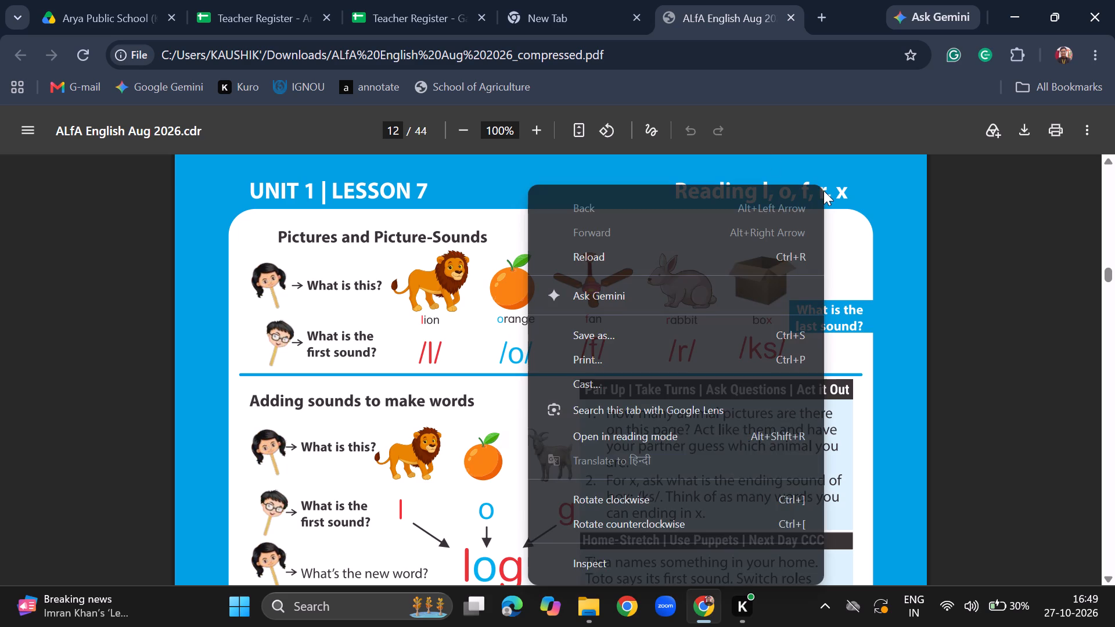
{"action": "left_click", "coordinate": [244, 10]}
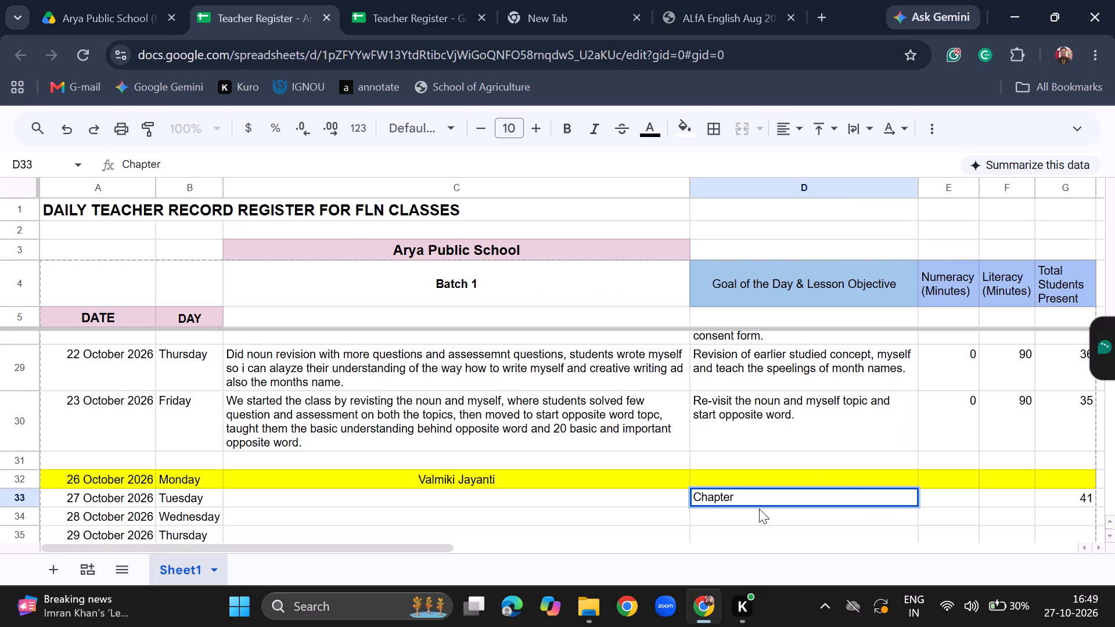
Enter the Arya register's 27 October goal as "Lesson 7, 8 (l,o,f,r,x) - reading and making words.".
{"action": "key", "text": "BackSpace"}
{"action": "key", "text": "BackSpace"}
{"action": "key", "text": "BackSpace"}
{"action": "key", "text": "BackSpace"}
{"action": "key", "text": "BackSpace"}
{"action": "key", "text": "BackSpace"}
{"action": "key", "text": "BackSpace"}
{"action": "key", "text": "BackSpace"}
{"action": "key", "text": "BackSpace"}
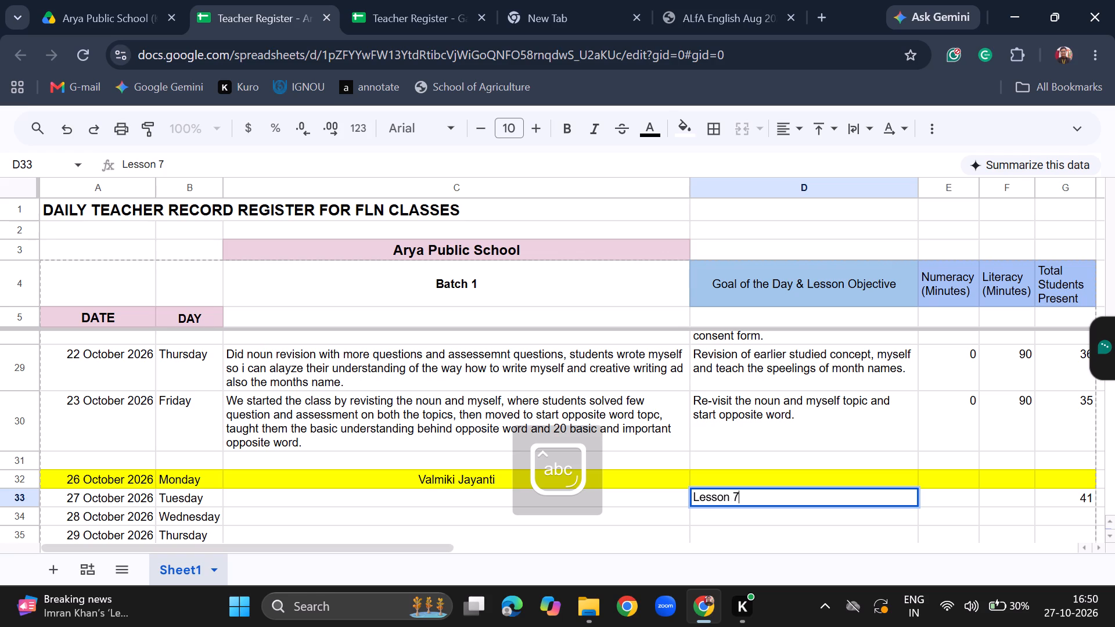
{"action": "type", "text": ", 8"}
{"action": "key", "text": "space"}
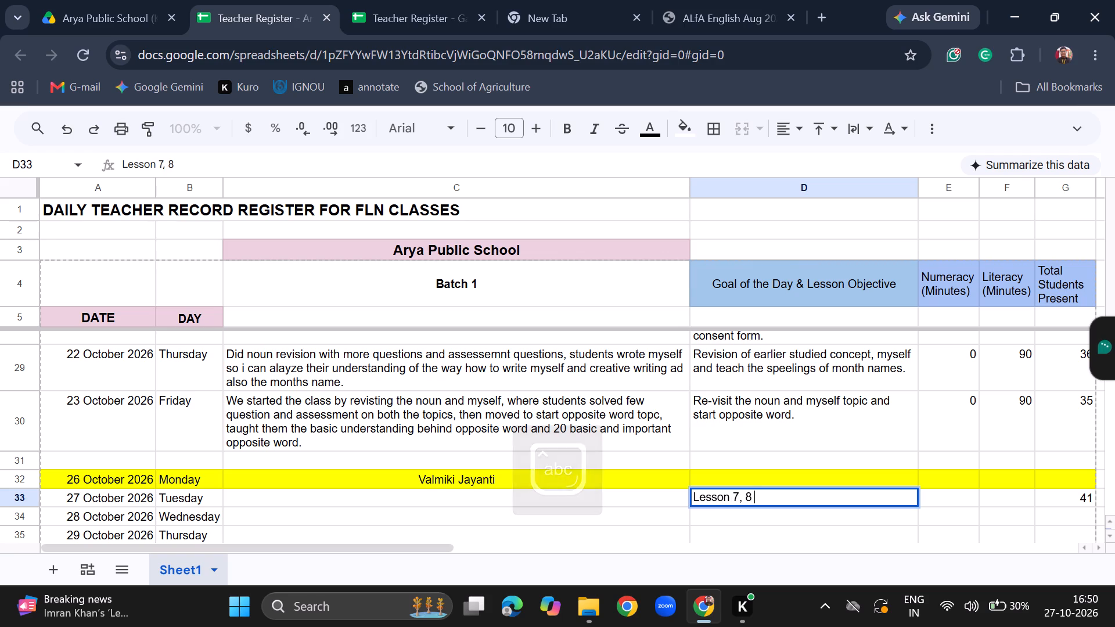
{"action": "key", "text": "shift+parenleft"}
{"action": "left_click", "coordinate": [737, 2]}
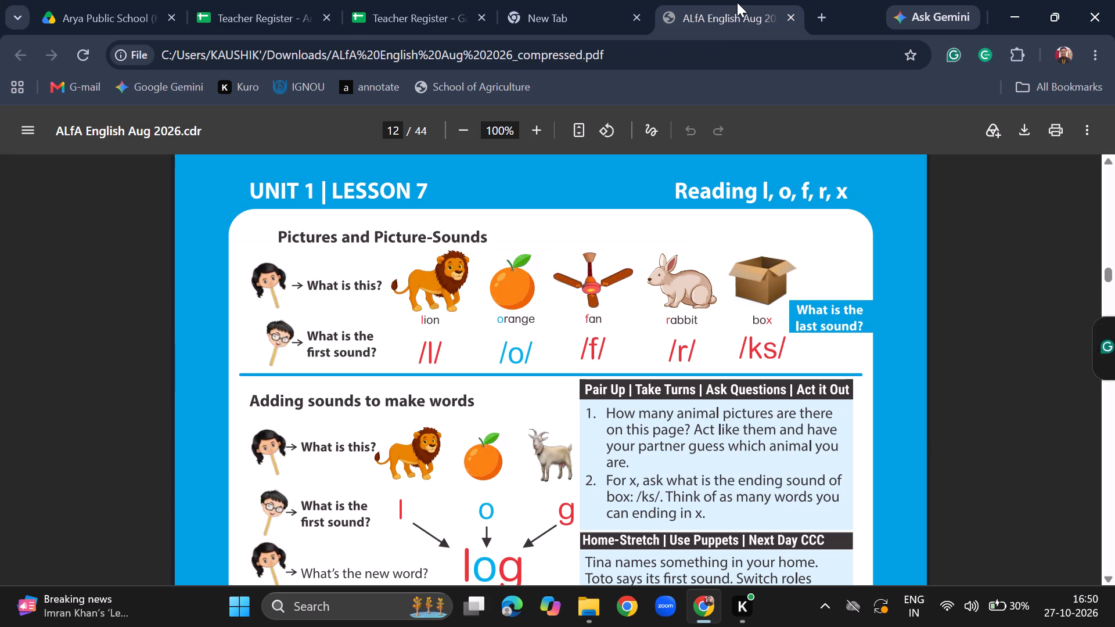
{"action": "left_click", "coordinate": [220, 16]}
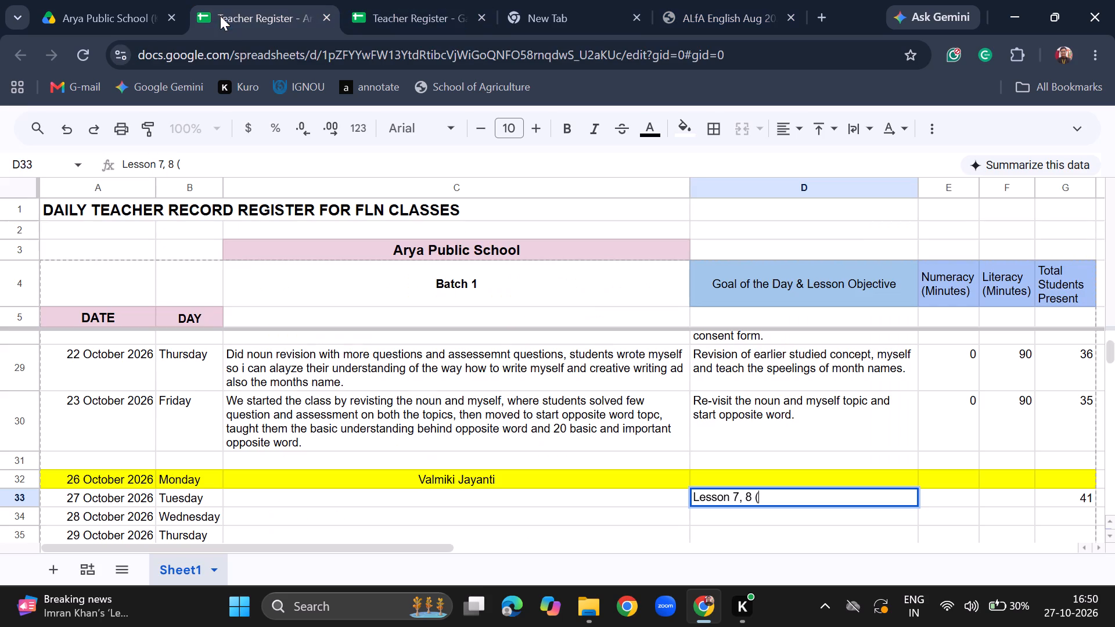
{"action": "type", "text": "l,o,f,r,x"}
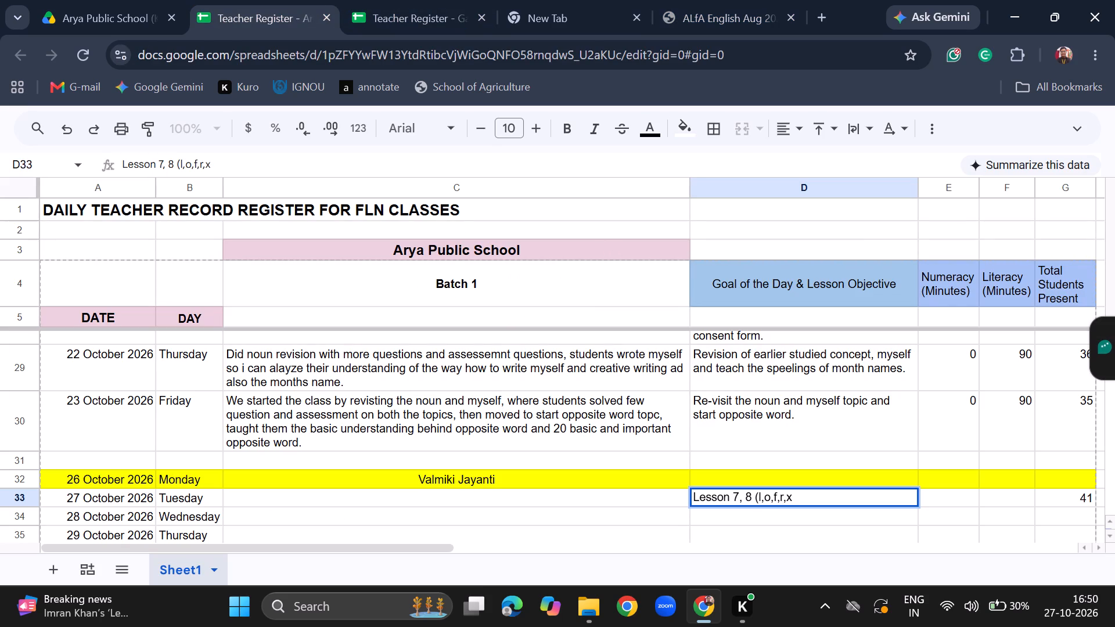
{"action": "type", "text": ") - reading and"}
{"action": "key", "text": "space"}
{"action": "type", "text": "makih"}
{"action": "key", "text": "BackSpace"}
{"action": "type", "text": "ng words"}
{"action": "key", "text": "period"}
{"action": "key", "text": "Left"}
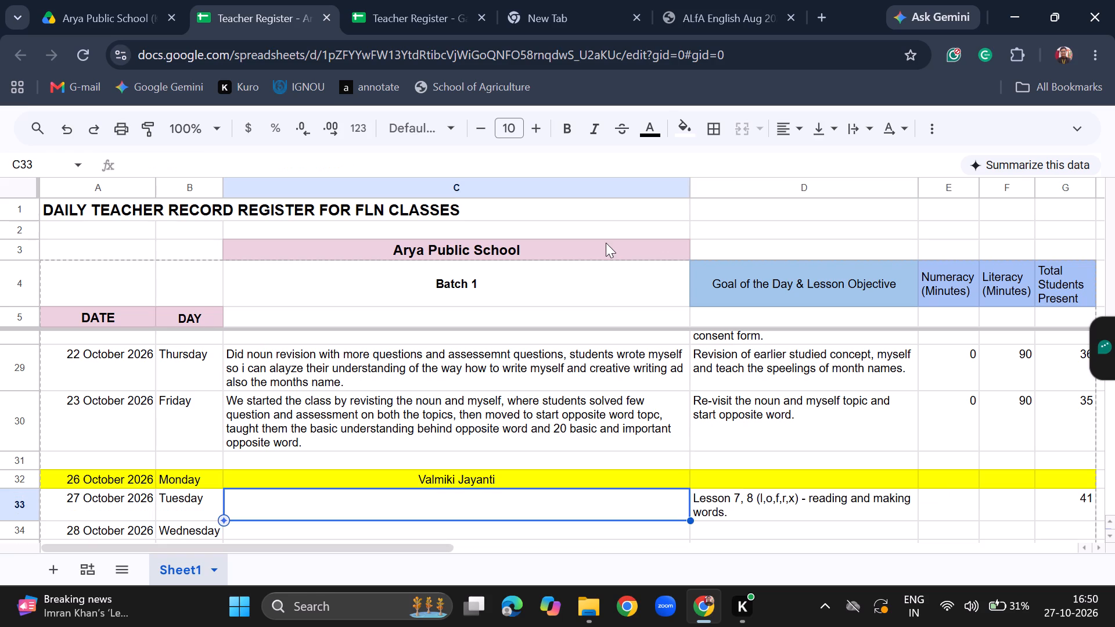
Start the 27 October lesson record with "Students read the lesson 7 and lesson 8 and words with the alphabets".
{"action": "key", "text": "Left"}
{"action": "key", "text": "Right"}
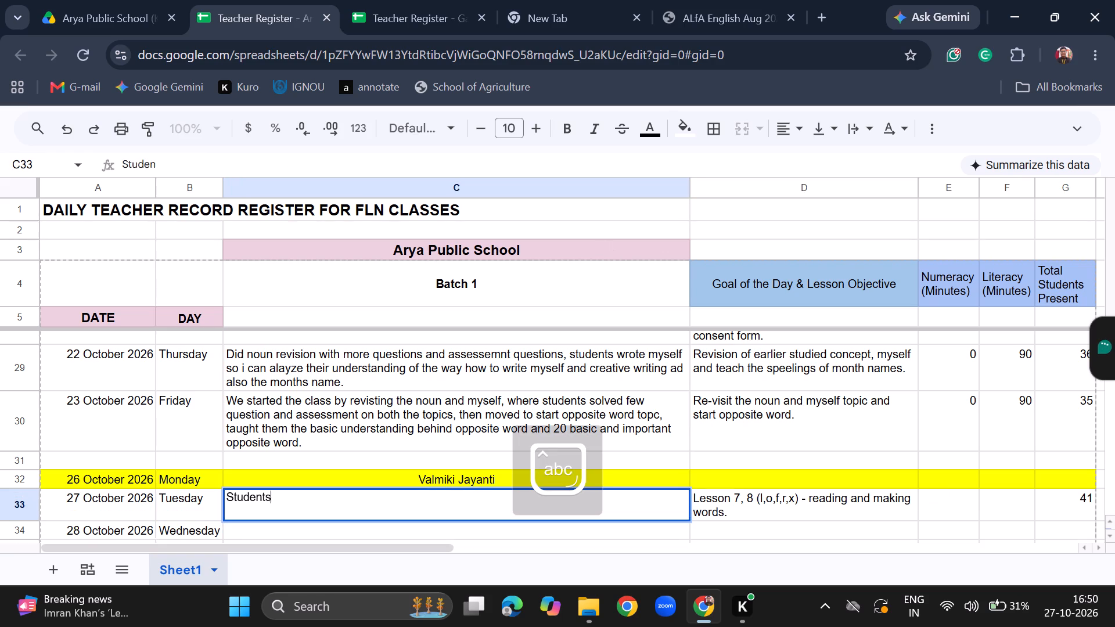
{"action": "type", "text": "read the lesson 7 and lesson 8 and w"}
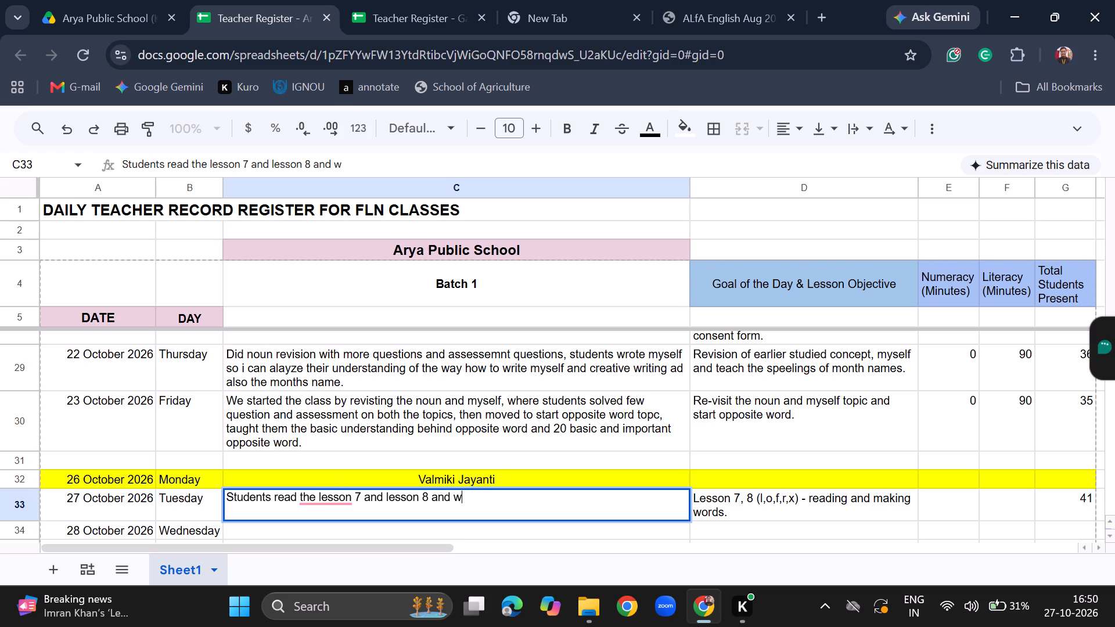
{"action": "type", "text": "ords with the alphabte"}
{"action": "key", "text": "BackSpace"}
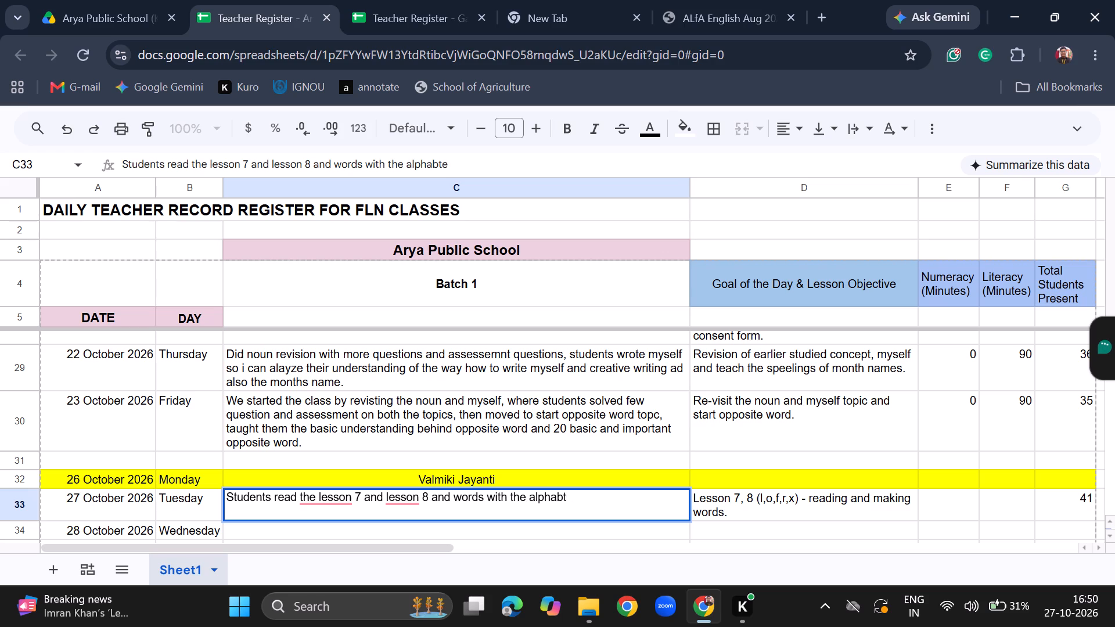
{"action": "key", "text": "BackSpace"}
{"action": "key", "text": "BackSpace"}
{"action": "key", "text": "BackSpace"}
{"action": "type", "text": "abre"}
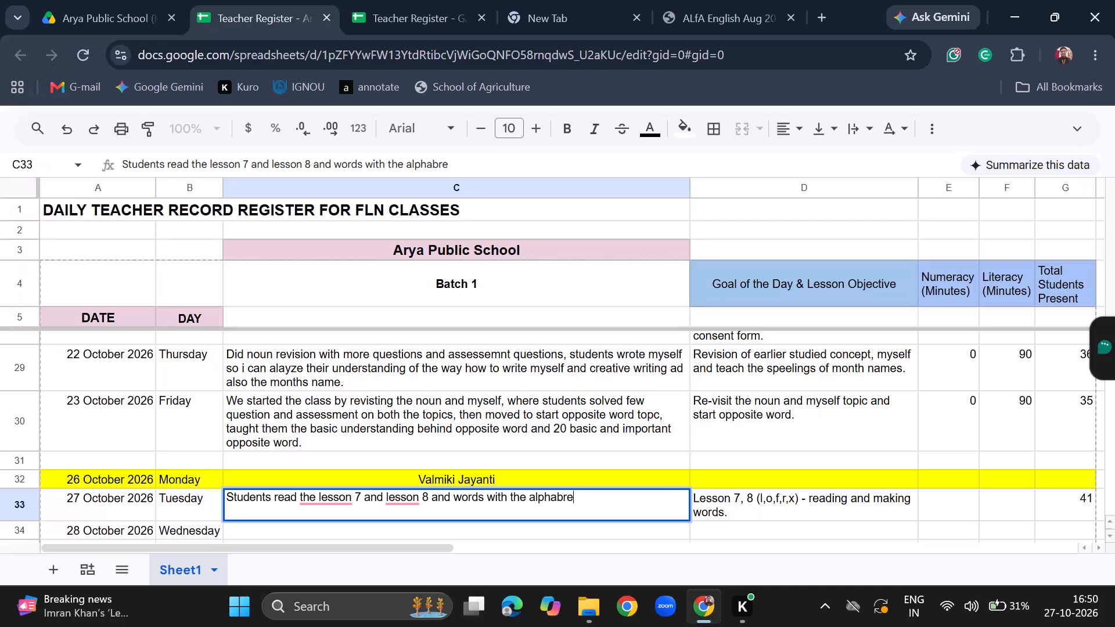
{"action": "key", "text": "BackSpace"}
{"action": "key", "text": "BackSpace"}
{"action": "type", "text": "ets"}
{"action": "key", "text": "space"}
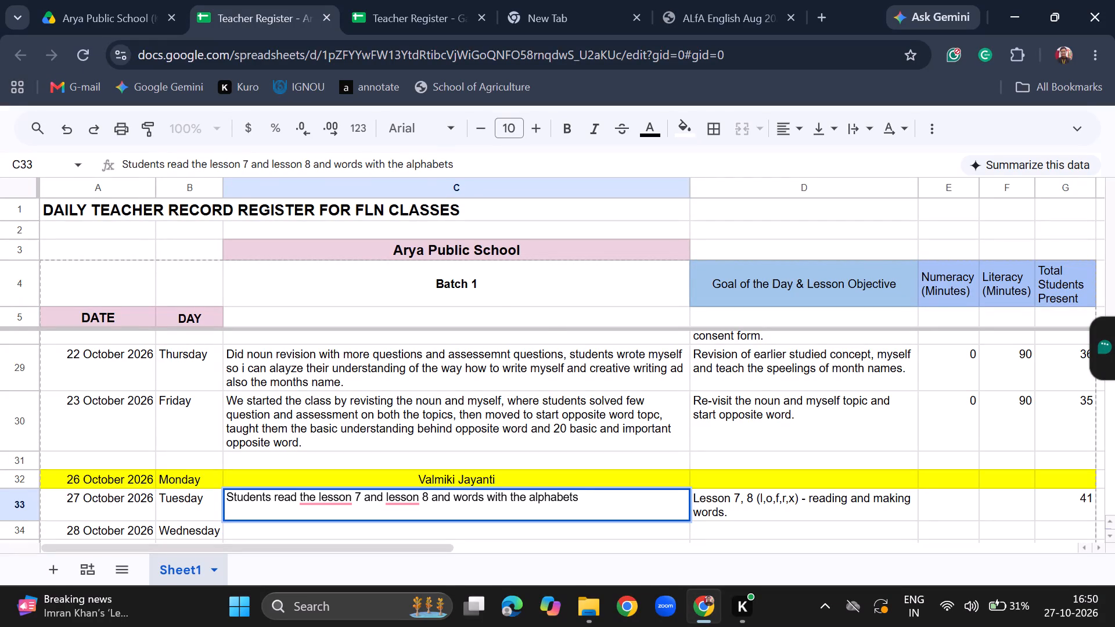
Apply the Grammarly wording suggestions so the 27 October record reads "lessons 7 and 8".
{"action": "left_click", "coordinate": [316, 500]}
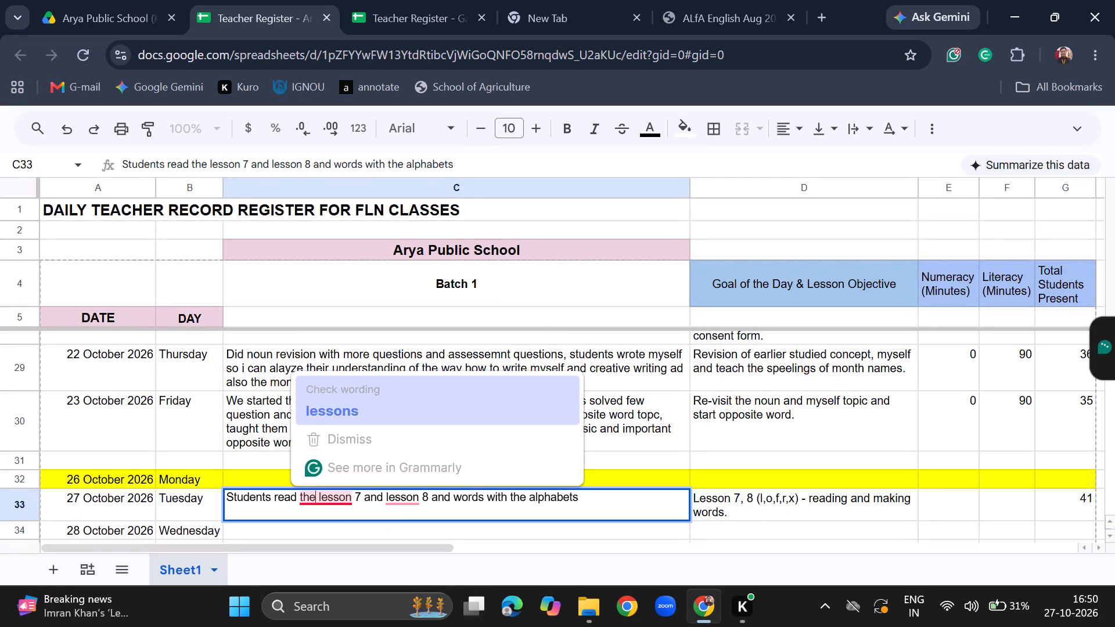
{"action": "left_click", "coordinate": [372, 416]}
{"action": "type", "text": "lessons"}
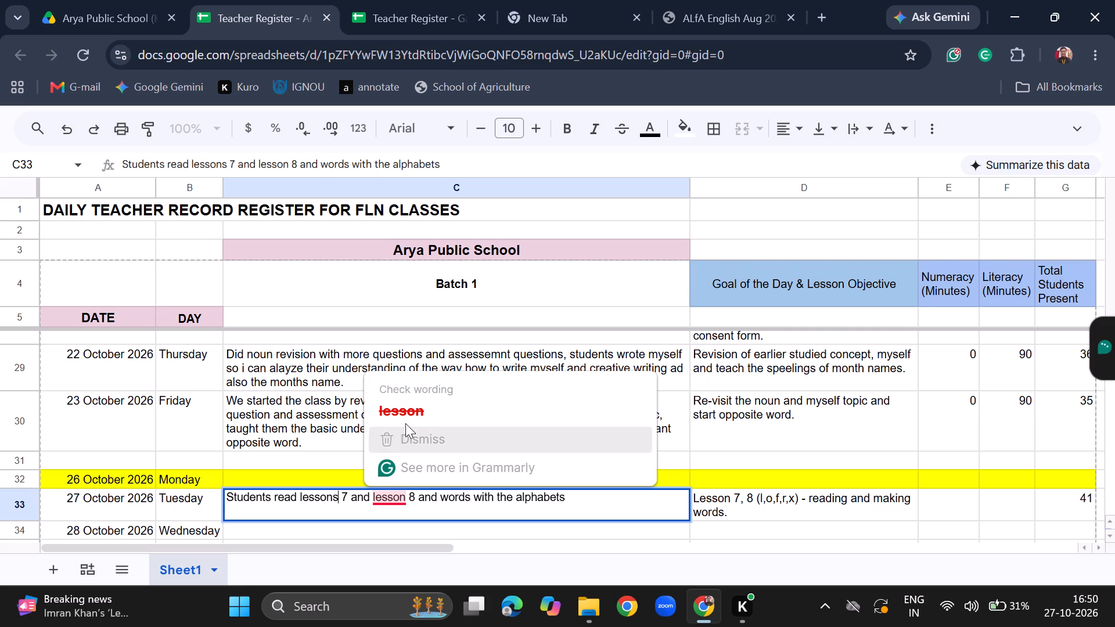
{"action": "left_click", "coordinate": [404, 415]}
{"action": "key", "text": "BackSpace"}
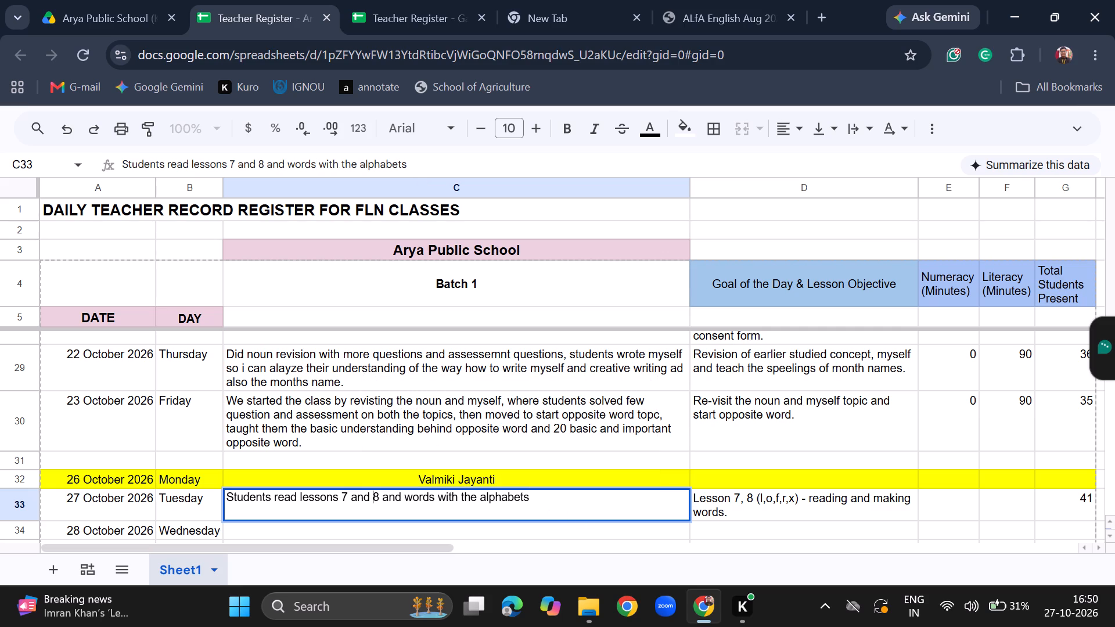
Extend the 27 October record with ", parents came early thinking class with not happen due to ongoing Unit test exam so had to stop the topic.".
{"action": "left_click", "coordinate": [539, 496]}
{"action": "type", "text": ", pae"}
{"action": "key", "text": "BackSpace"}
{"action": "type", "text": "rents"}
{"action": "key", "text": "space"}
{"action": "type", "text": "came early thinking class with"}
{"action": "key", "text": "space"}
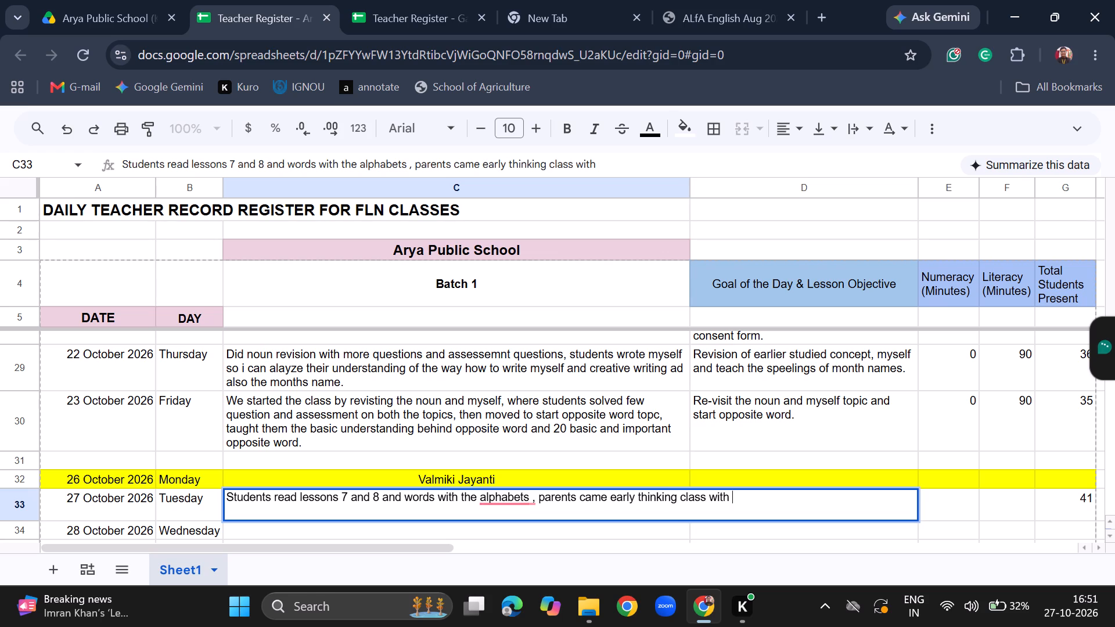
{"action": "type", "text": "not happen d"}
{"action": "key", "text": "space"}
{"action": "key", "text": "BackSpace"}
{"action": "key", "text": "BackSpace"}
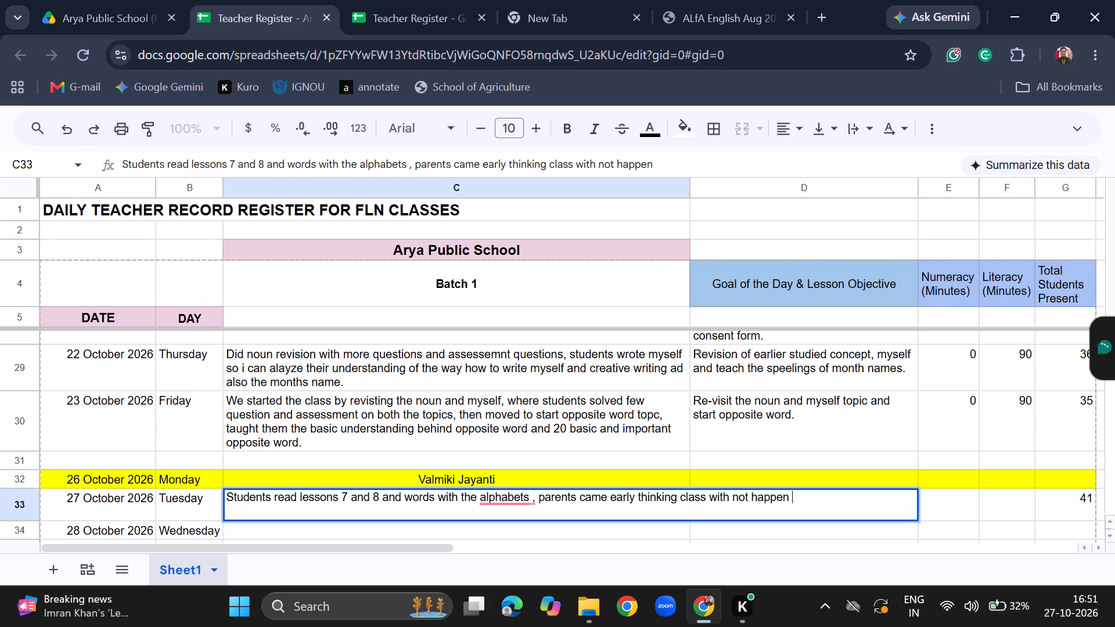
{"action": "type", "text": "due to on"}
{"action": "key", "text": "BackSpace"}
{"action": "type", "text": "ngoing"}
{"action": "key", "text": "space"}
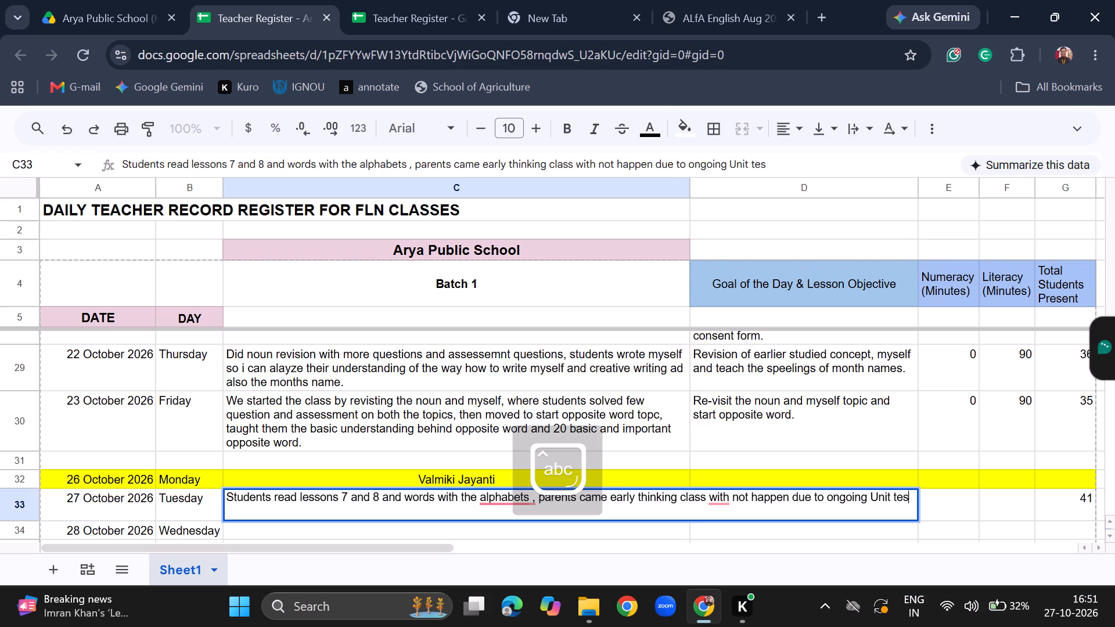
{"action": "type", "text": "exam so"}
{"action": "key", "text": "space"}
{"action": "type", "text": "had to stop the topic"}
{"action": "key", "text": "space"}
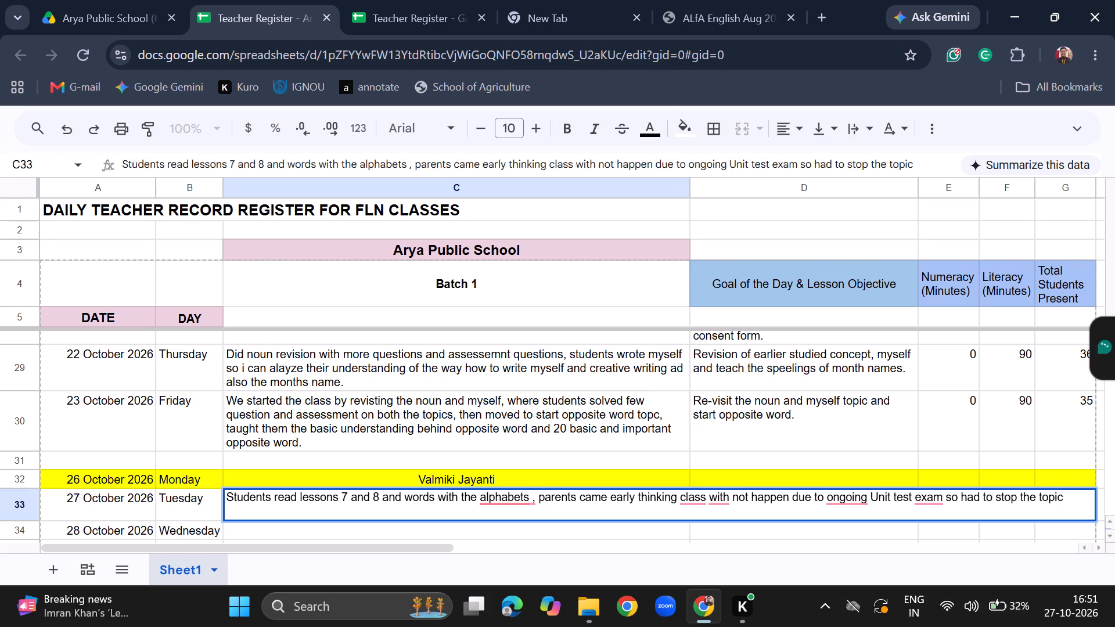
{"action": "key", "text": "BackSpace"}
{"action": "key", "text": "period"}
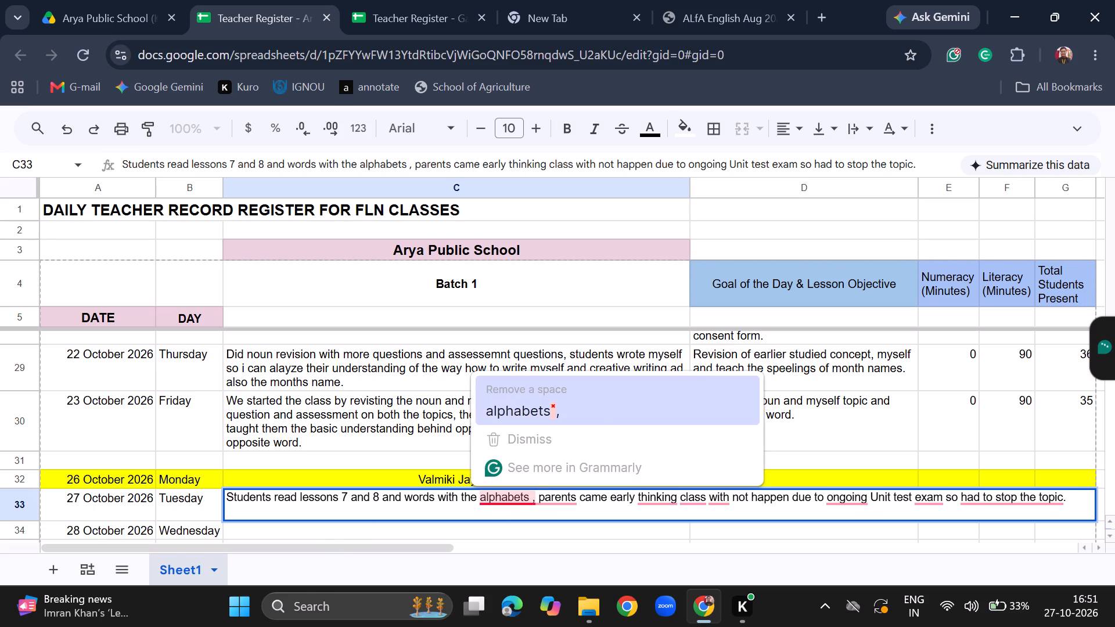
Apply the Grammarly punctuation suggestions so the 27 October record reads "with the alphabet. Parents came early, thinking class".
{"action": "left_click", "coordinate": [622, 411]}
{"action": "key", "text": "BackSpace"}
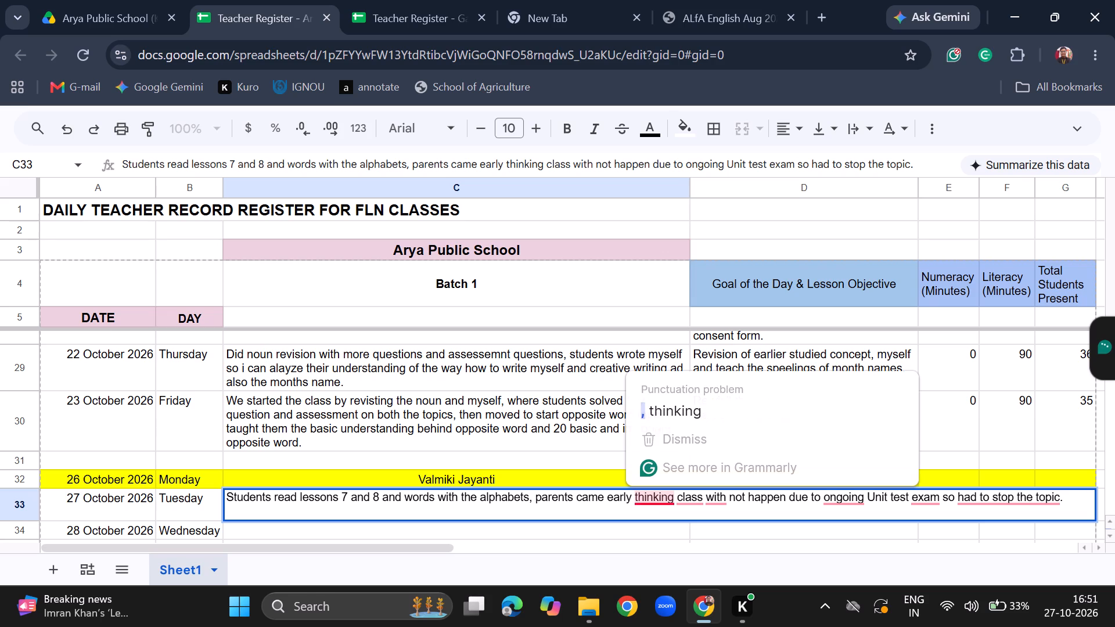
{"action": "left_click", "coordinate": [708, 411]}
{"action": "key", "text": "comma"}
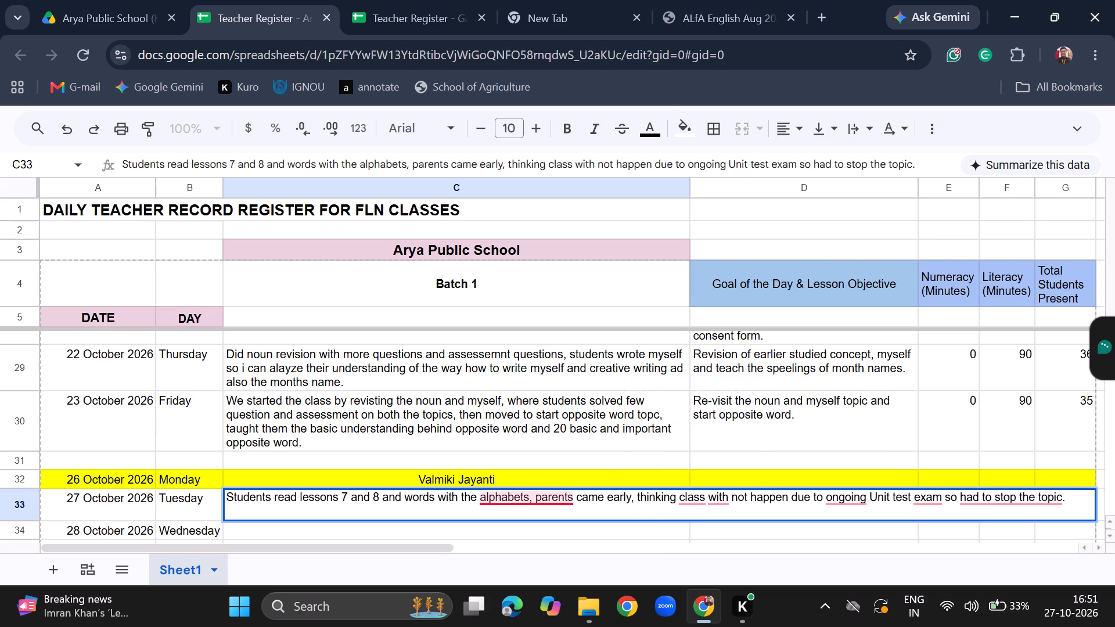
{"action": "left_click", "coordinate": [595, 420]}
{"action": "type", "text": "alphabet. Parents"}
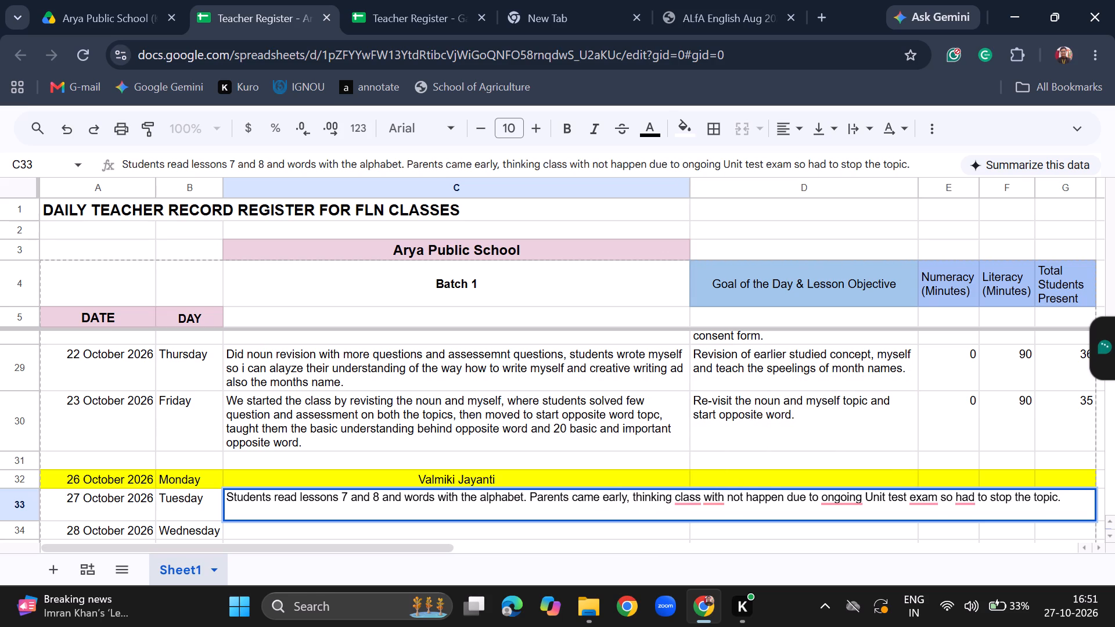
Apply the remaining Grammarly suggestions so the record reads "would not happen due to the ongoing Unit test exam, so they had".
{"action": "left_click", "coordinate": [899, 406]}
{"action": "type", "text": "the"}
{"action": "key", "text": "space"}
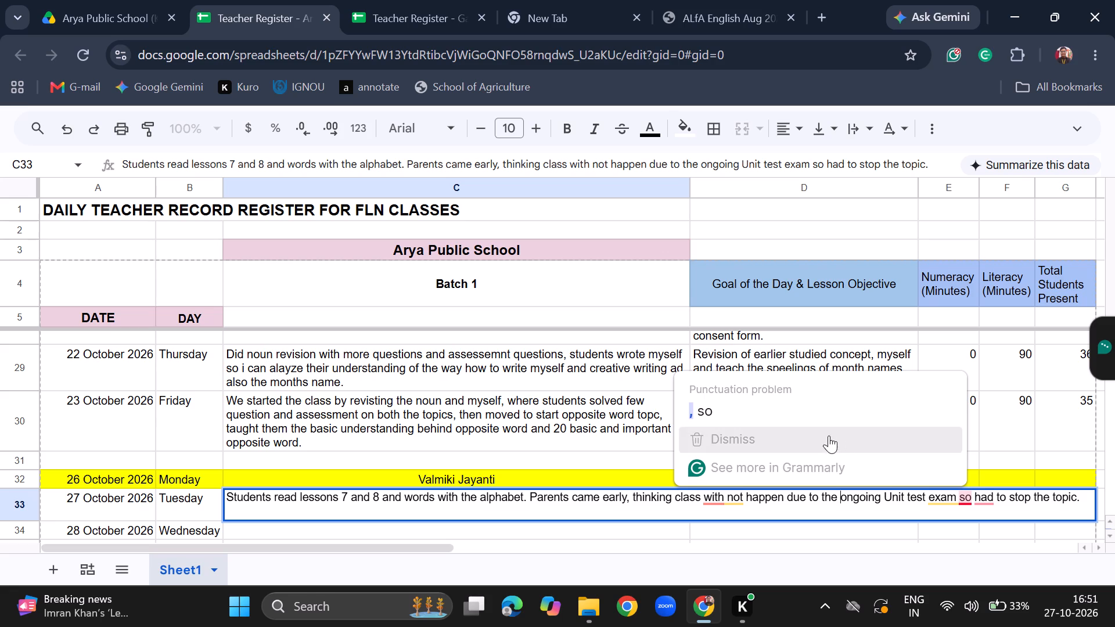
{"action": "left_click", "coordinate": [807, 414]}
{"action": "key", "text": "comma"}
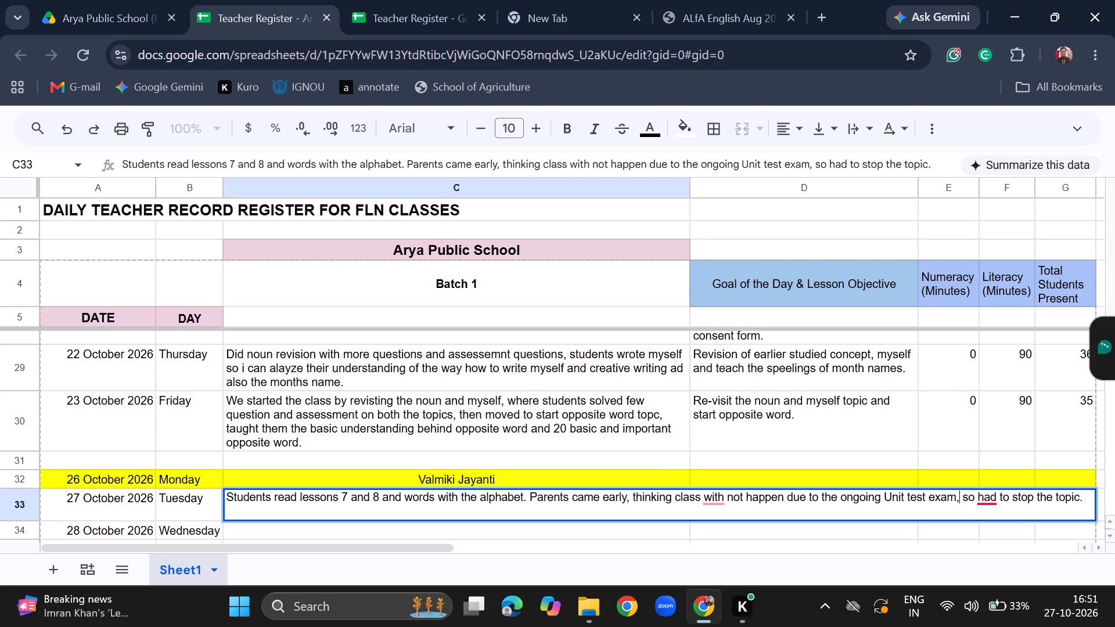
{"action": "left_click", "coordinate": [823, 411]}
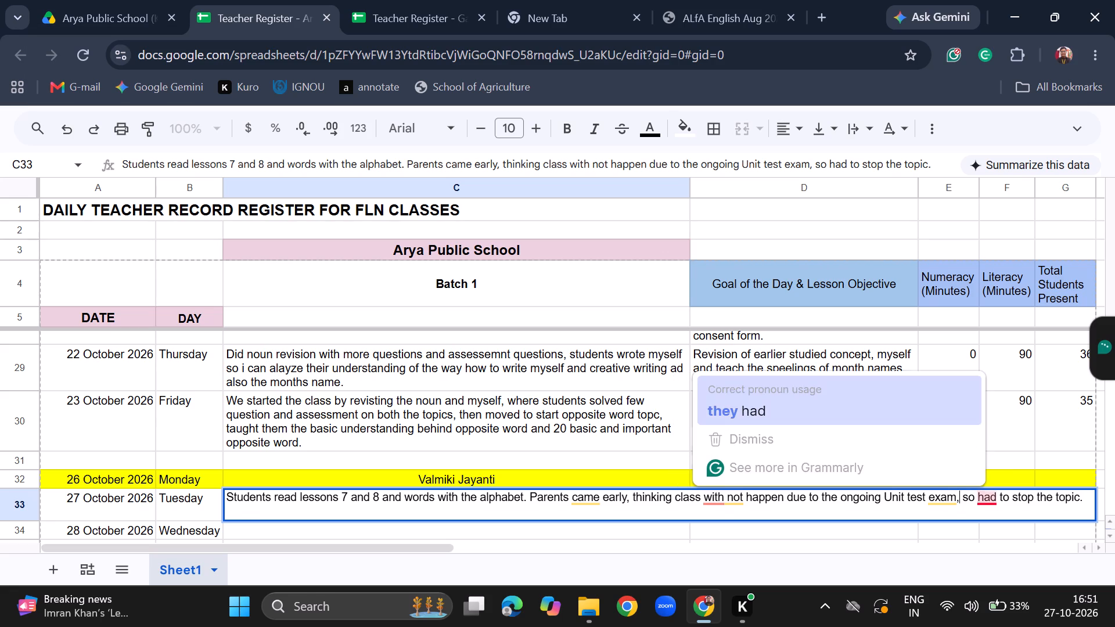
{"action": "type", "text": "they"}
{"action": "key", "text": "space"}
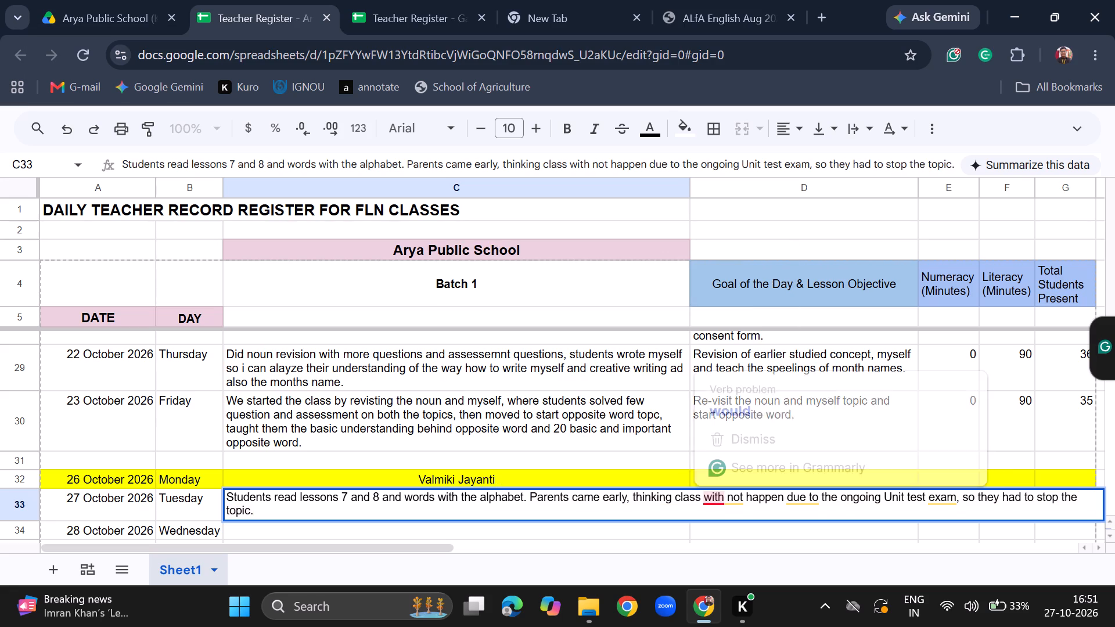
{"action": "left_click", "coordinate": [747, 411]}
{"action": "type", "text": "would"}
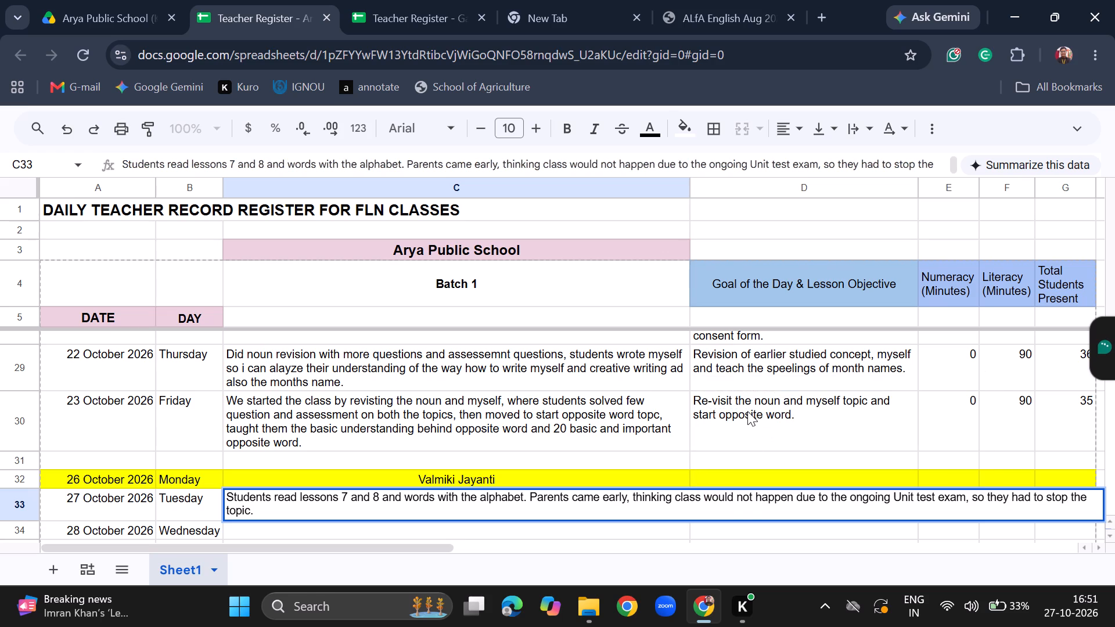
Extend the 23 October record with "Someone stole someone's stationary so ther was complete chaos in class for 30 minutes, class would have been 30 minutes more otherwise.".
{"action": "left_click", "coordinate": [568, 439]}
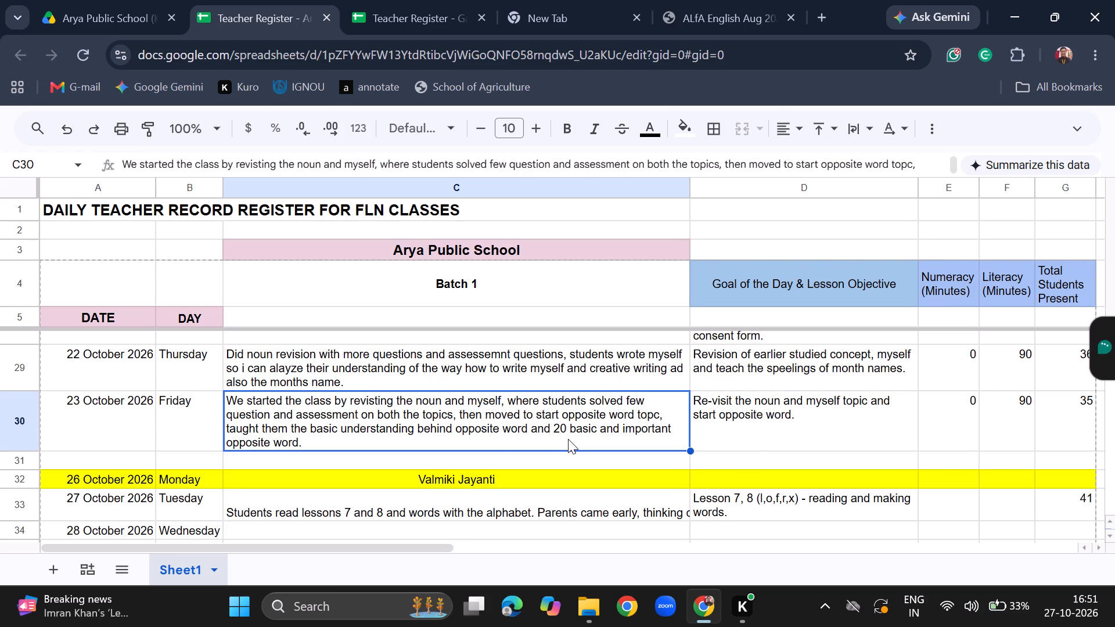
{"action": "double_click", "coordinate": [374, 443]}
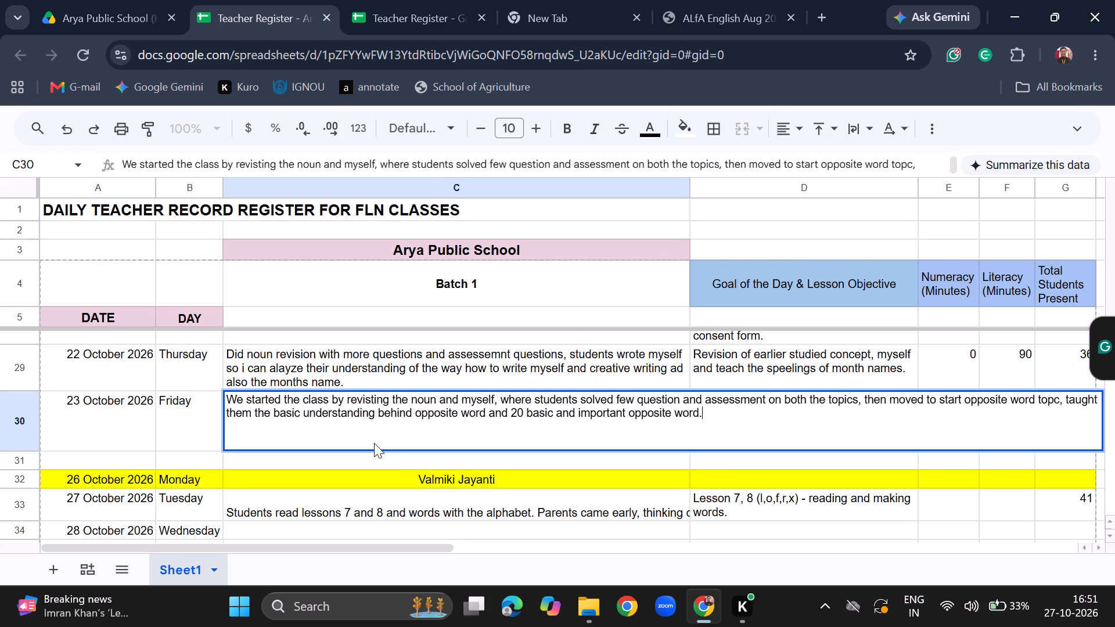
{"action": "type", "text": "ome"}
{"action": "type", "text": "one stole someone's stati"}
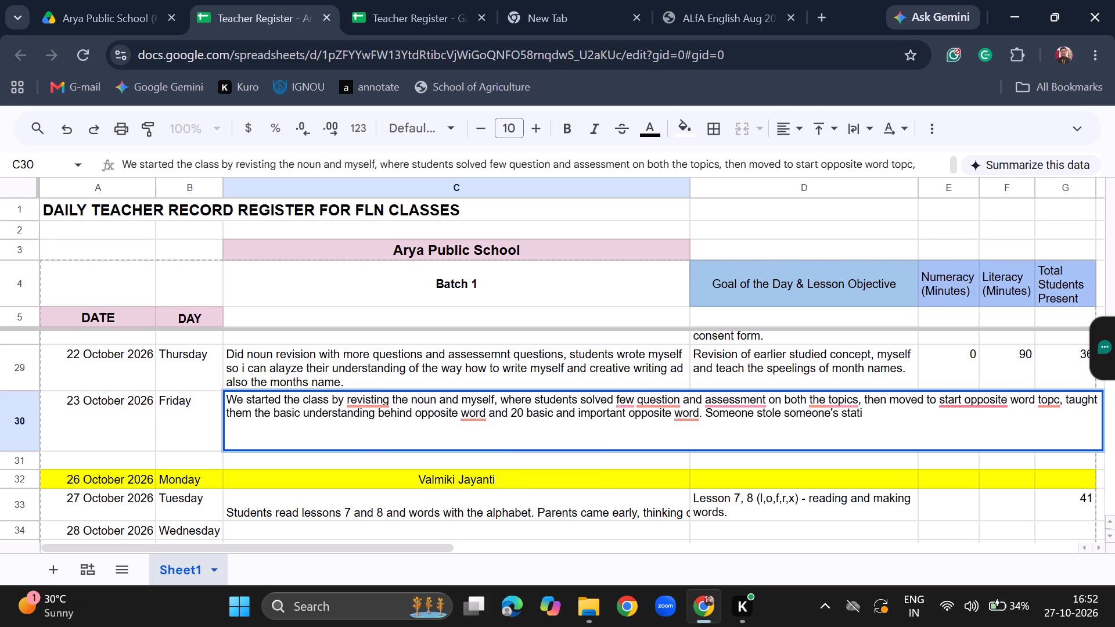
{"action": "type", "text": "onary so ther was complete chao"}
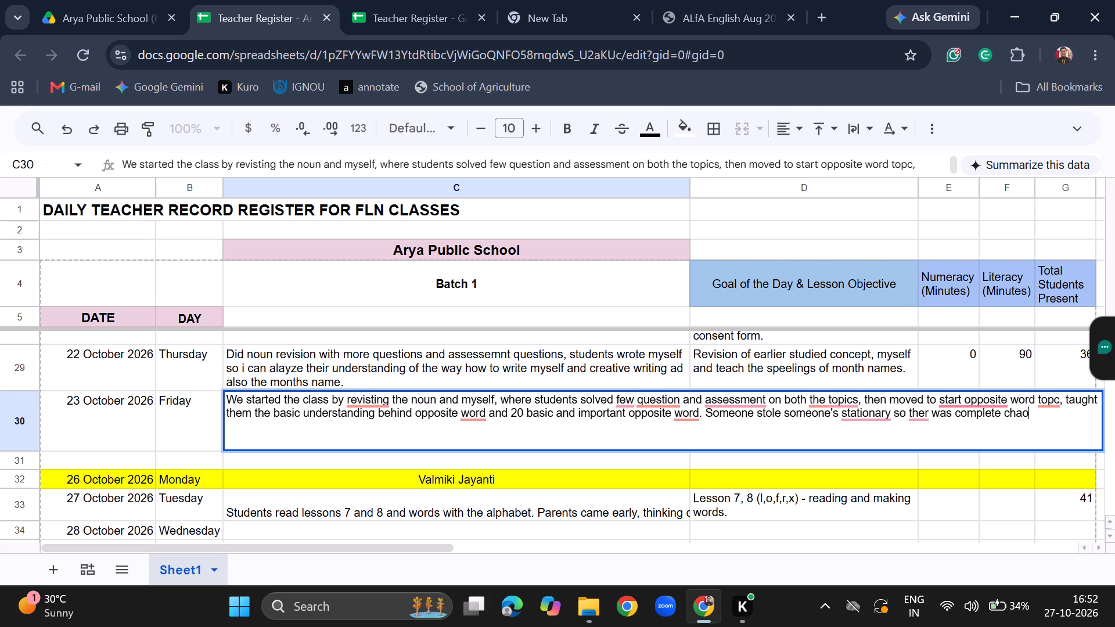
{"action": "type", "text": "s in cla"}
{"action": "type", "text": "ss for 30 i"}
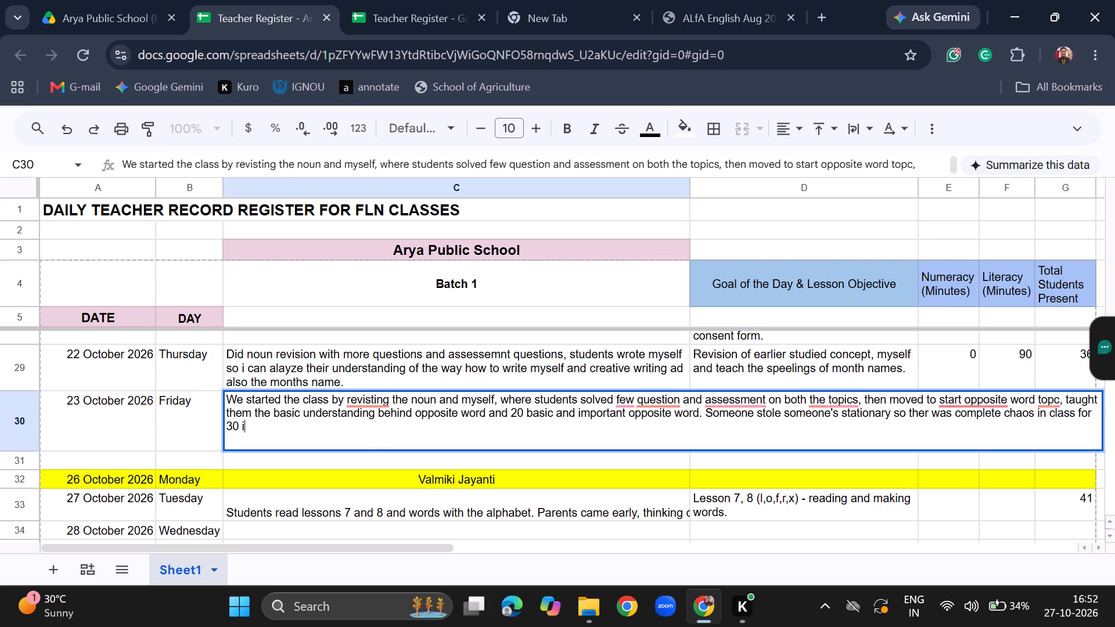
{"action": "key", "text": "BackSpace"}
{"action": "type", "text": "minutes"}
{"action": "type", "text": ", class would have been 30 mini"}
{"action": "key", "text": "BackSpace"}
{"action": "type", "text": "utes more otherwise."}
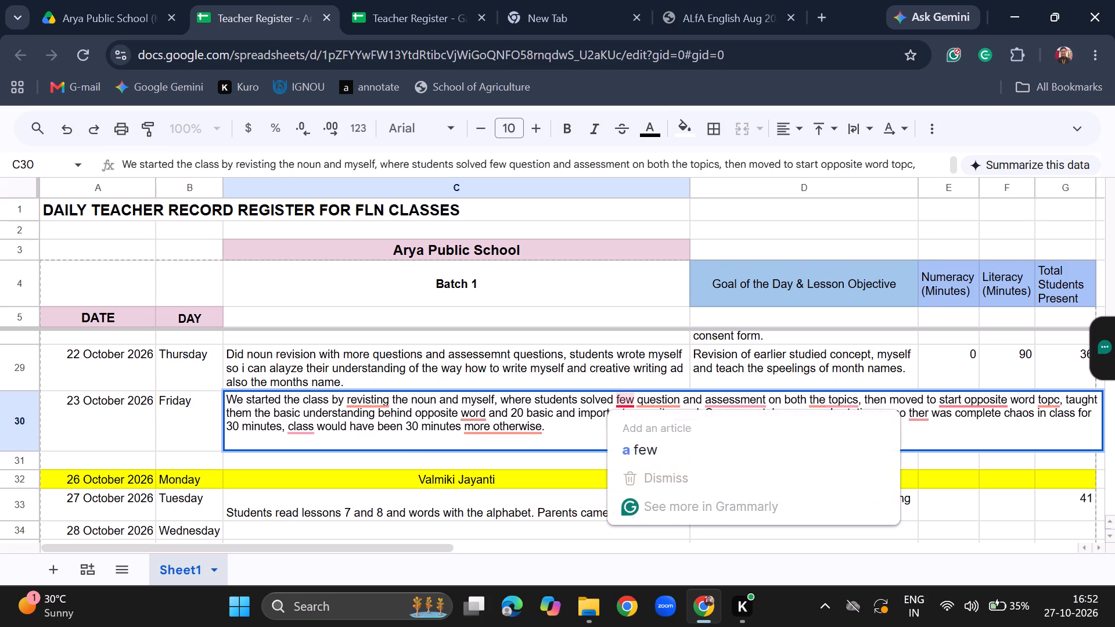
Apply Grammarly suggestions in the 23 October record for "revisiting nouns", "a few questions", "an assessment" and "both topics".
{"action": "left_click", "coordinate": [648, 453]}
{"action": "type", "text": "a"}
{"action": "key", "text": "space"}
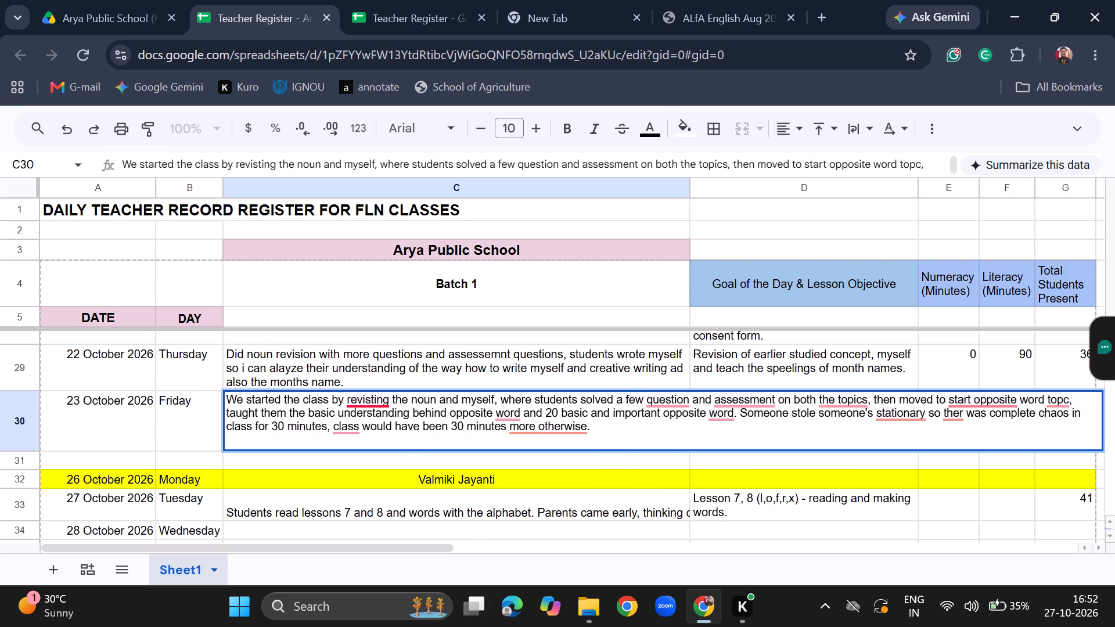
{"action": "left_click", "coordinate": [404, 454]}
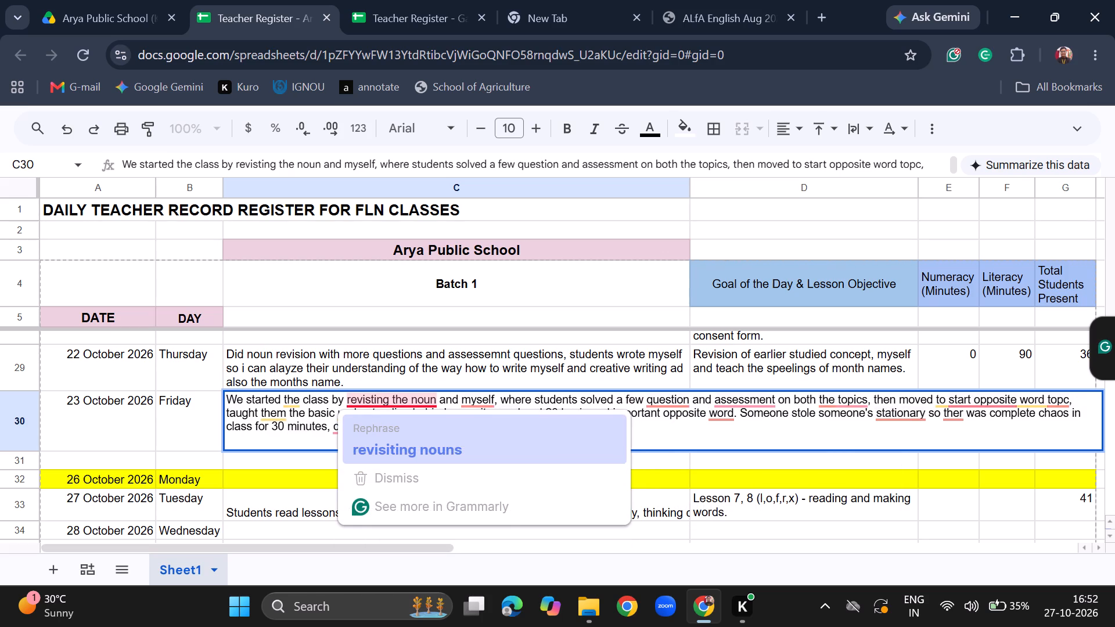
{"action": "left_click", "coordinate": [455, 445]}
{"action": "type", "text": "revisiting nouns"}
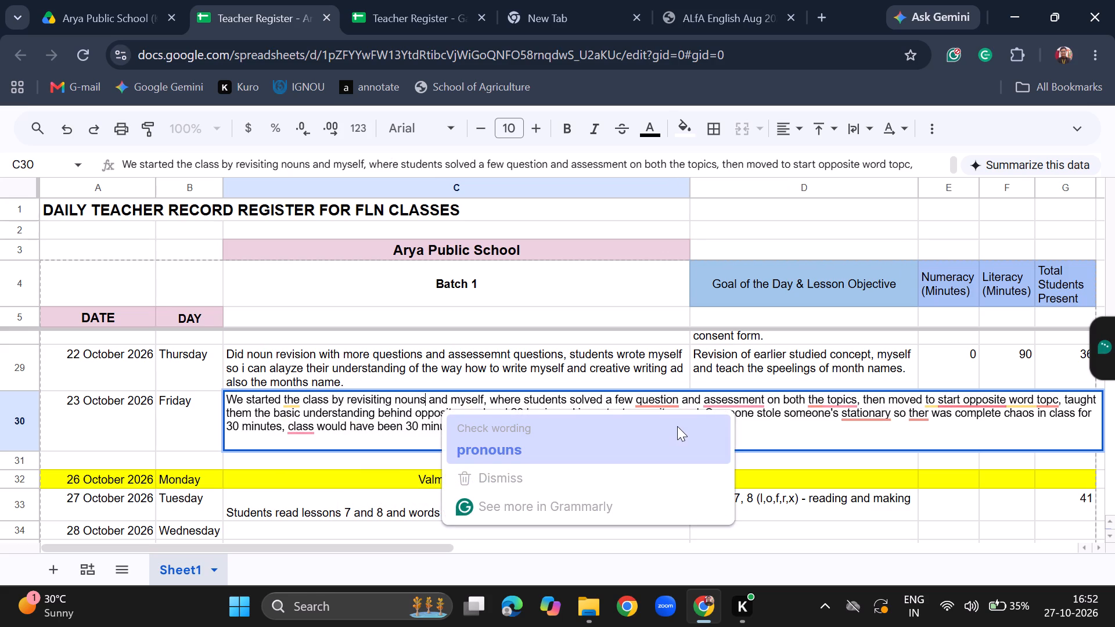
{"action": "left_click", "coordinate": [678, 444]}
{"action": "type", "text": "questions"}
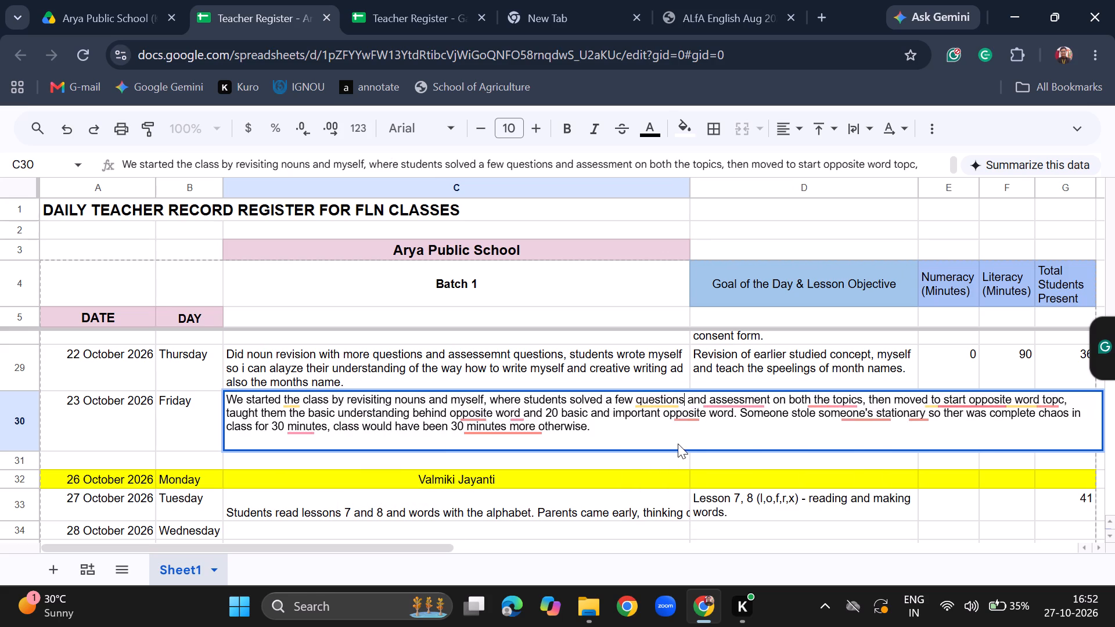
{"action": "left_click", "coordinate": [736, 446]}
{"action": "type", "text": "an"}
{"action": "key", "text": "space"}
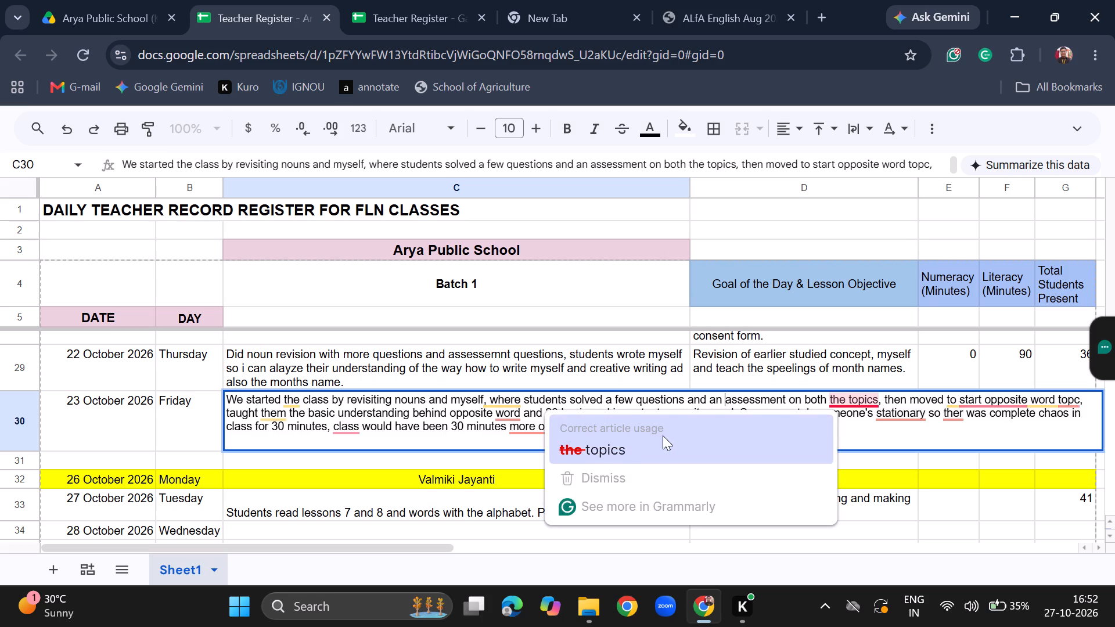
{"action": "left_click", "coordinate": [663, 435]}
{"action": "key", "text": "BackSpace"}
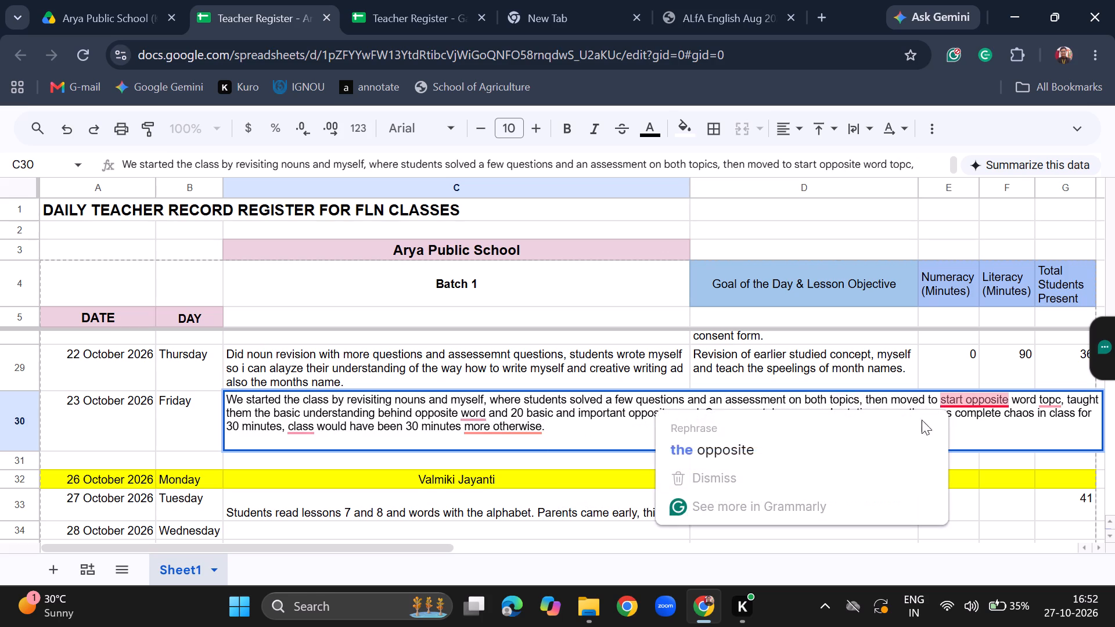
Apply Grammarly suggestions so the 23 October record reads "the opposite word topic" and "opposite words, and covered 20 basic and important opposite words".
{"action": "left_click", "coordinate": [845, 447]}
{"action": "type", "text": "the"}
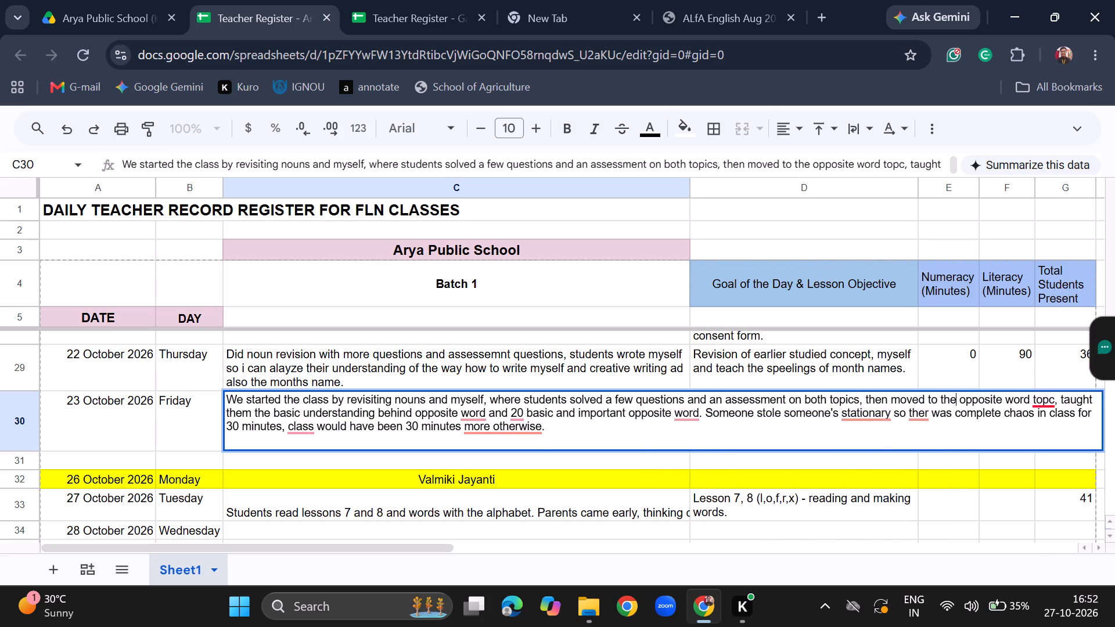
{"action": "left_click", "coordinate": [880, 450]}
{"action": "type", "text": "topic"}
{"action": "left_click", "coordinate": [704, 467]}
{"action": "type", "text": "words"}
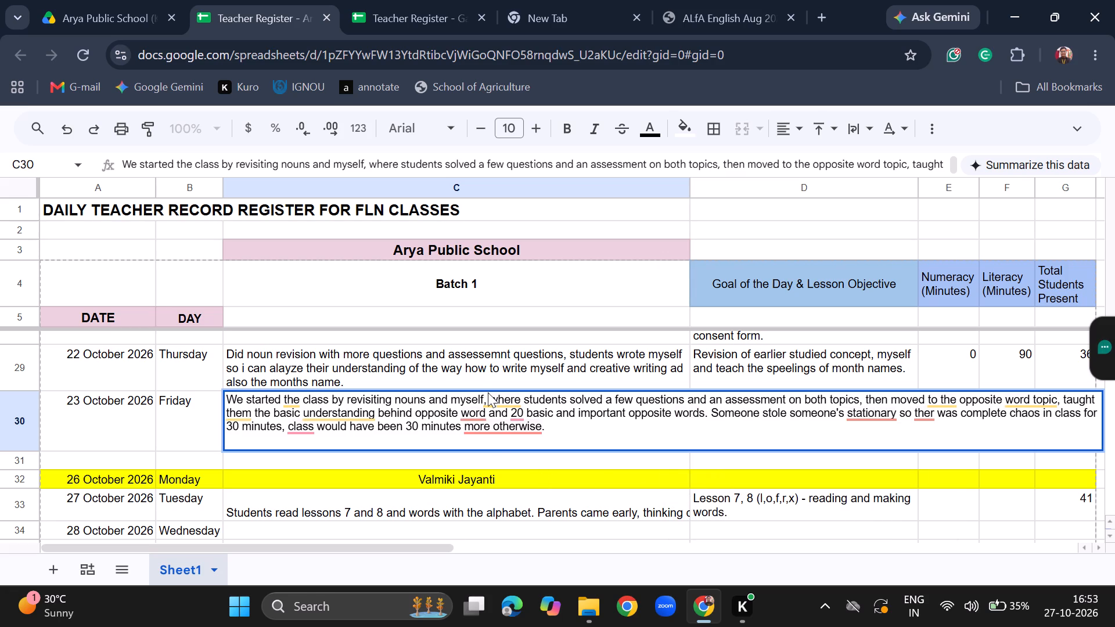
{"action": "left_click", "coordinate": [503, 467]}
{"action": "type", "text": "words,"}
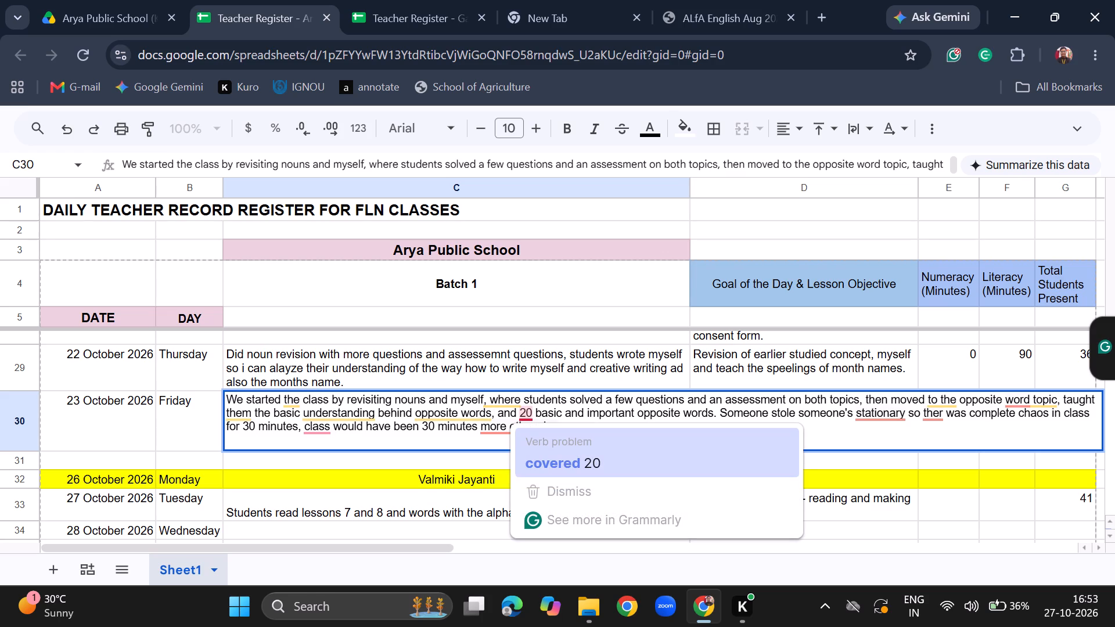
{"action": "left_click", "coordinate": [564, 471]}
{"action": "type", "text": "covered"}
{"action": "key", "text": "space"}
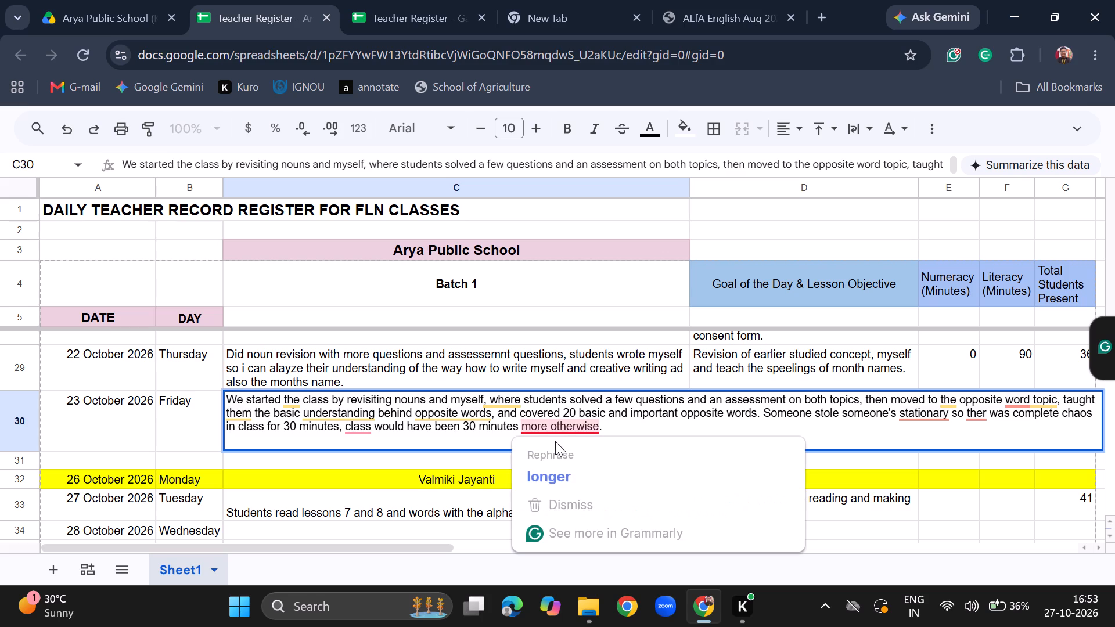
Apply Grammarly suggestions so the 23 October record ends "for 30 minutes; class would have been 30 minutes longer.".
{"action": "left_click", "coordinate": [544, 460]}
{"action": "type", "text": "longer"}
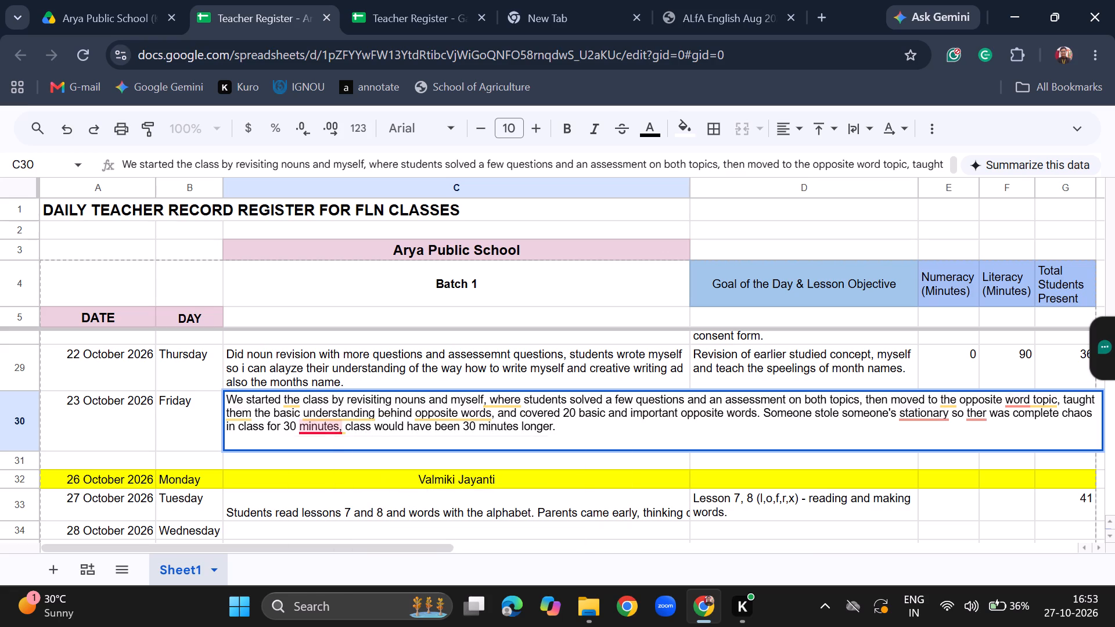
{"action": "left_click", "coordinate": [339, 473]}
{"action": "key", "text": "semicolon"}
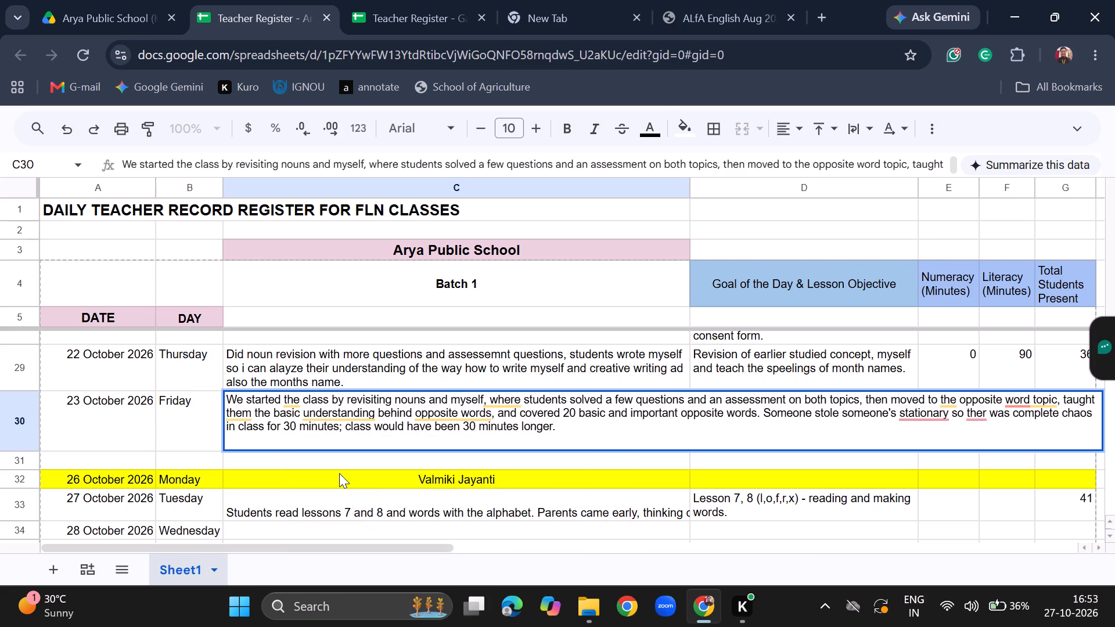
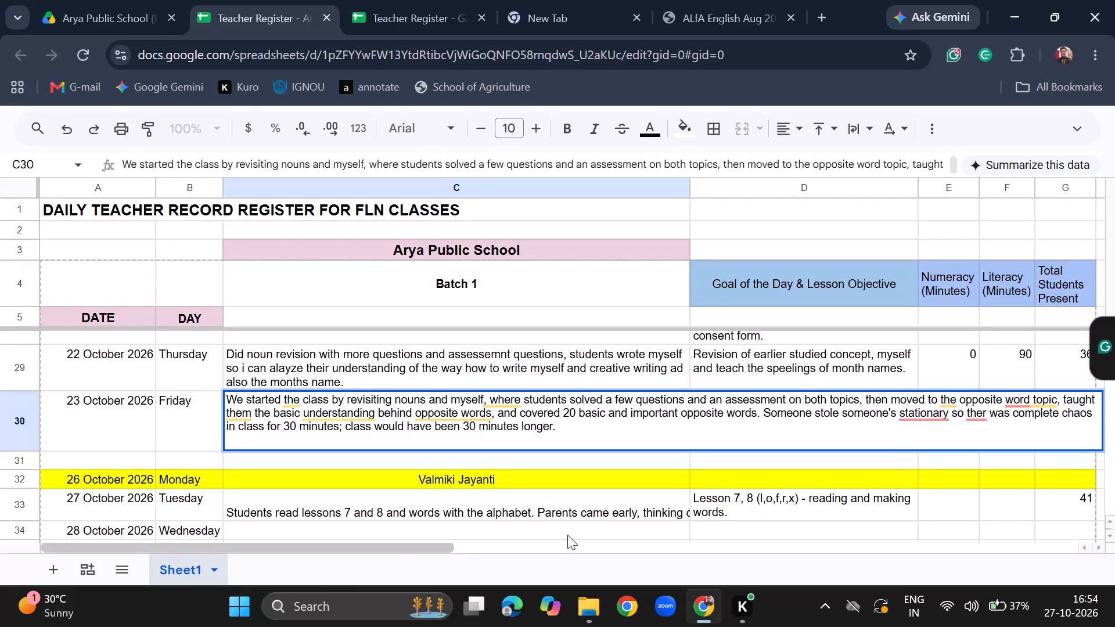
Wrap the text of the 27 October lesson record in the Arya Public School register.
{"action": "left_click", "coordinate": [898, 527]}
{"action": "left_click", "coordinate": [628, 519]}
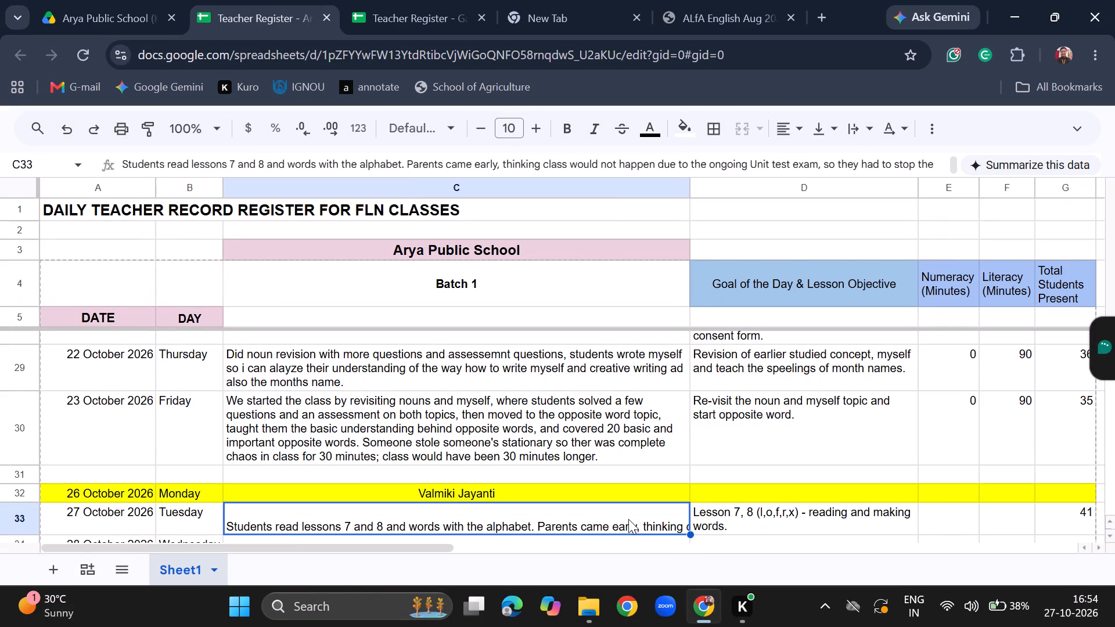
{"action": "left_click", "coordinate": [821, 131]}
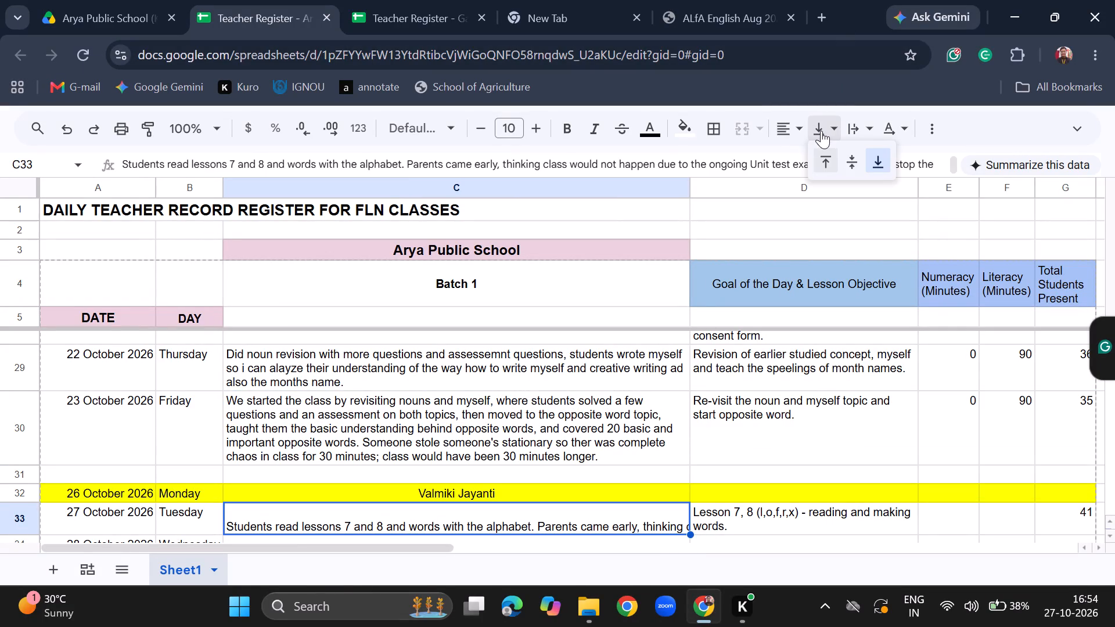
{"action": "left_click", "coordinate": [854, 127]}
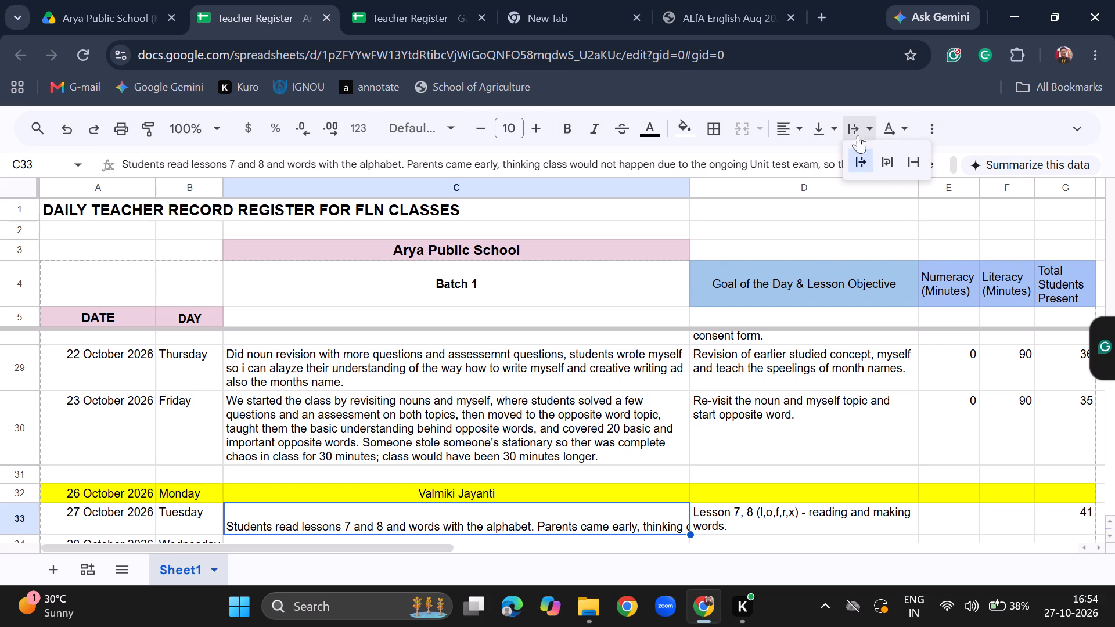
{"action": "left_click", "coordinate": [890, 159]}
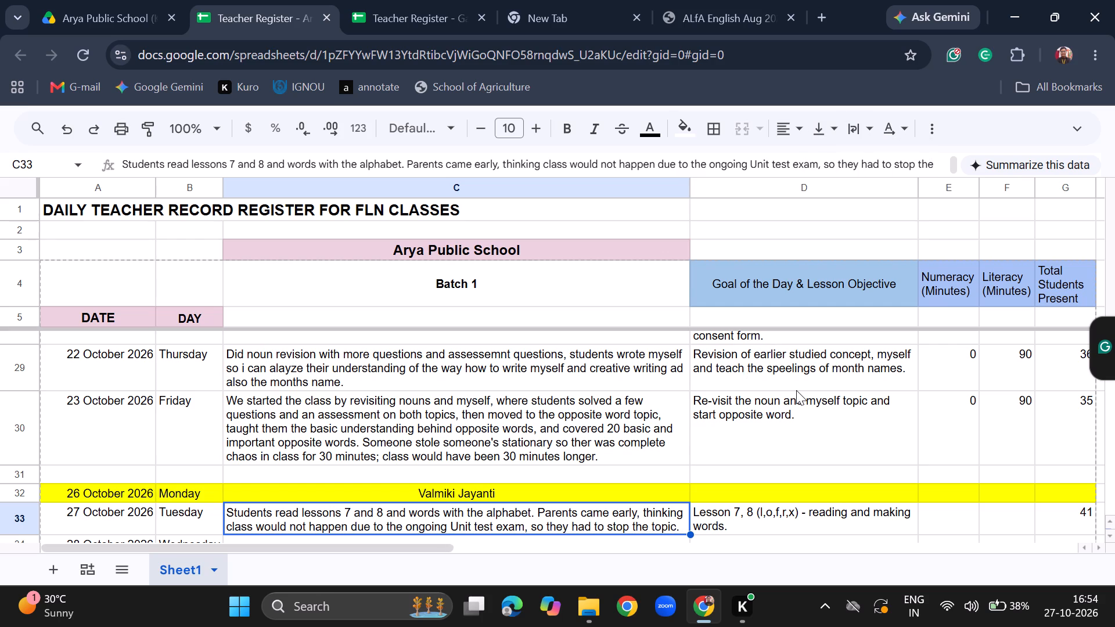
Enter 0 numeracy minutes and 45 literacy minutes for 27 October in the Arya register.
{"action": "left_click", "coordinate": [797, 440]}
{"action": "scroll", "coordinate": [797, 440], "scroll_direction": "down", "scroll_amount": 1}
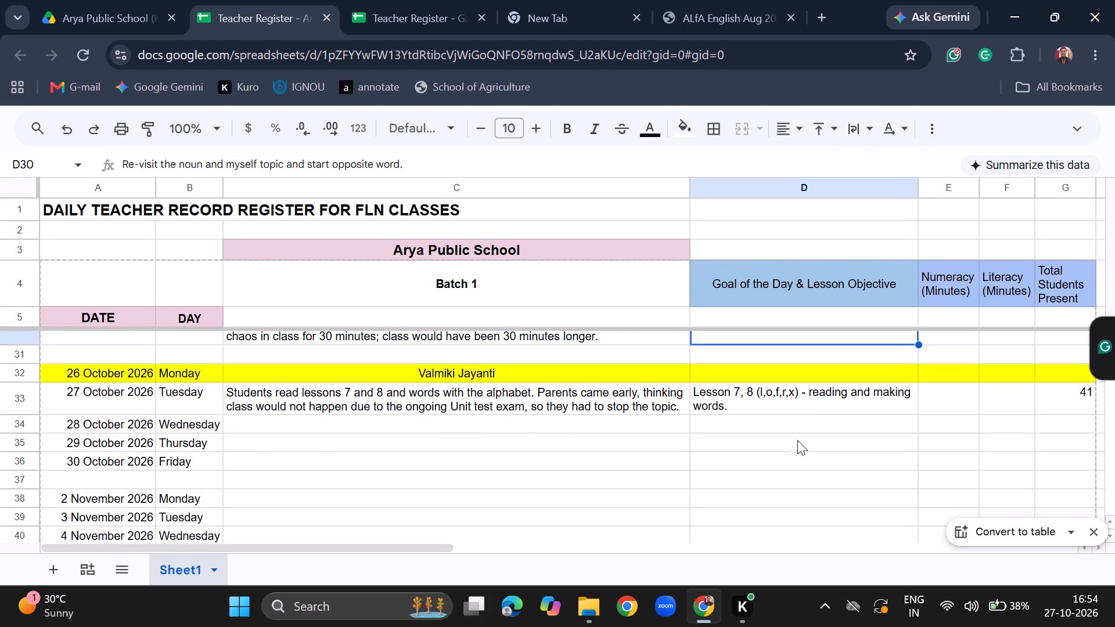
{"action": "scroll", "coordinate": [797, 440], "scroll_direction": "down", "scroll_amount": 1}
{"action": "scroll", "coordinate": [797, 440], "scroll_direction": "left", "scroll_amount": 2}
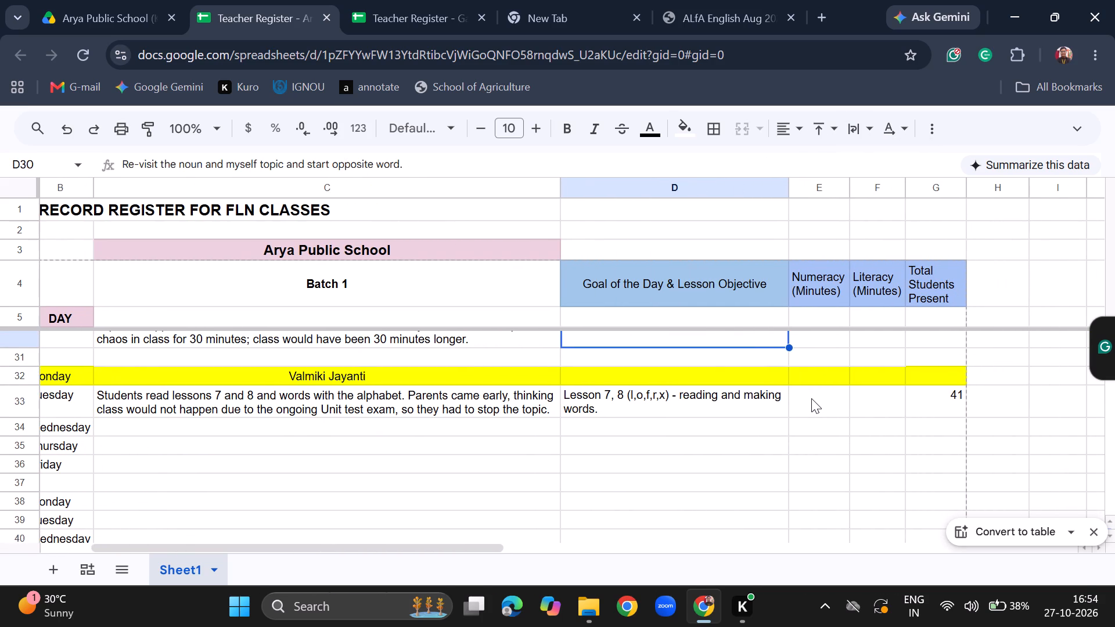
{"action": "left_click", "coordinate": [811, 399]}
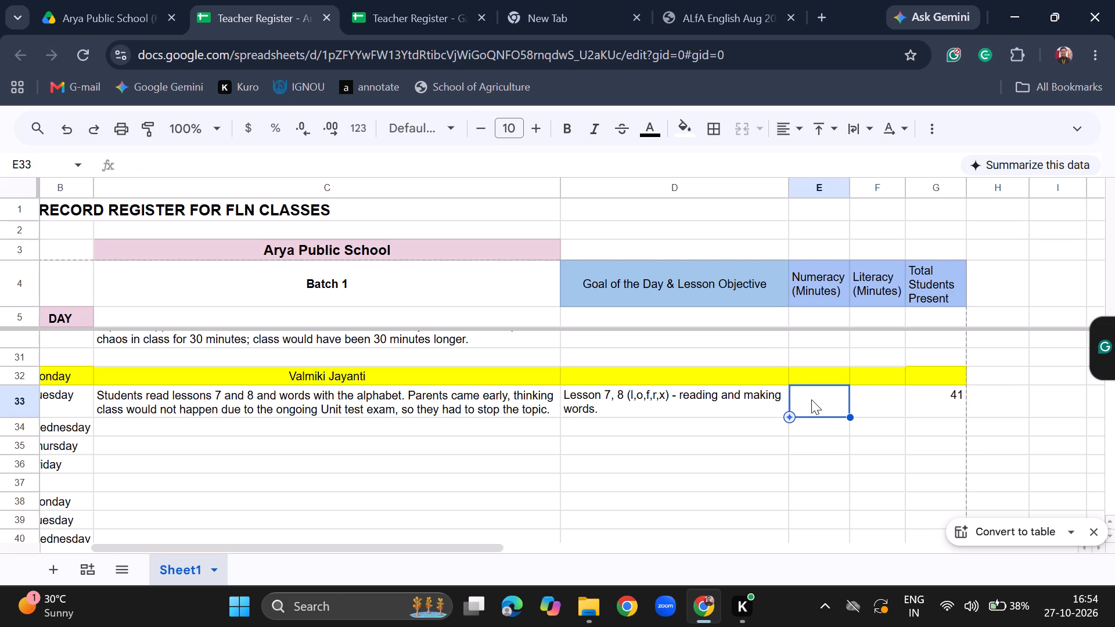
{"action": "key", "text": "0"}
{"action": "key", "text": "Right"}
{"action": "type", "text": "45"}
{"action": "key", "text": "Return"}
Check the Arya register's late October rows for completeness, from the 19 October holiday through 27 October and the dates after it.
{"action": "scroll", "coordinate": [811, 416], "scroll_direction": "up", "scroll_amount": 2}
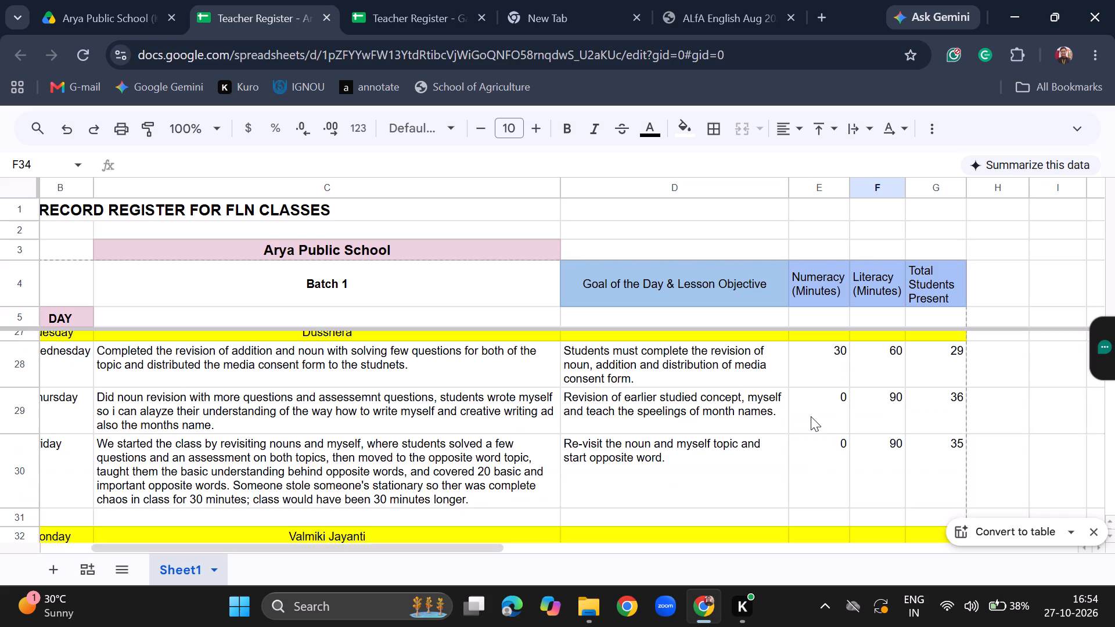
{"action": "scroll", "coordinate": [811, 416], "scroll_direction": "up", "scroll_amount": 2}
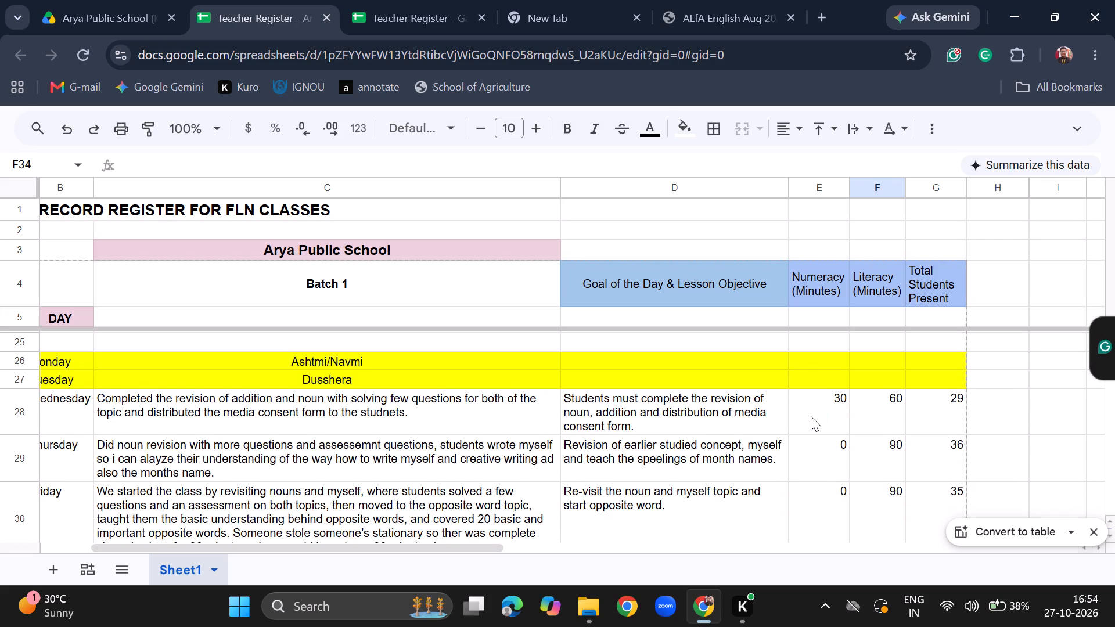
{"action": "scroll", "coordinate": [811, 416], "scroll_direction": "right", "scroll_amount": 1}
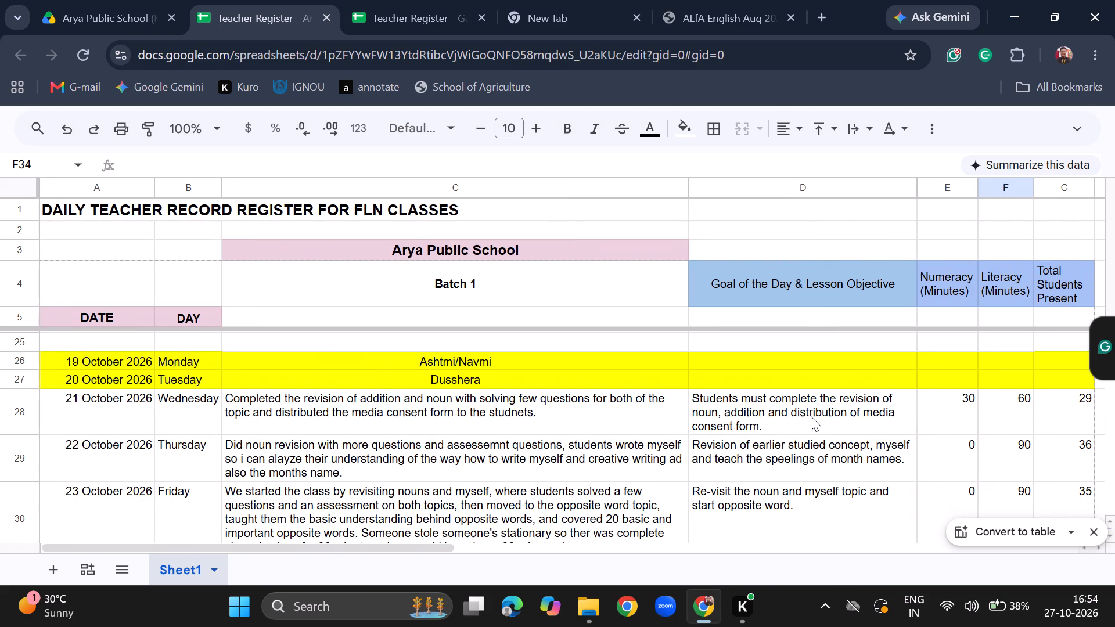
{"action": "scroll", "coordinate": [811, 416], "scroll_direction": "right", "scroll_amount": 1}
{"action": "scroll", "coordinate": [811, 416], "scroll_direction": "down", "scroll_amount": 1}
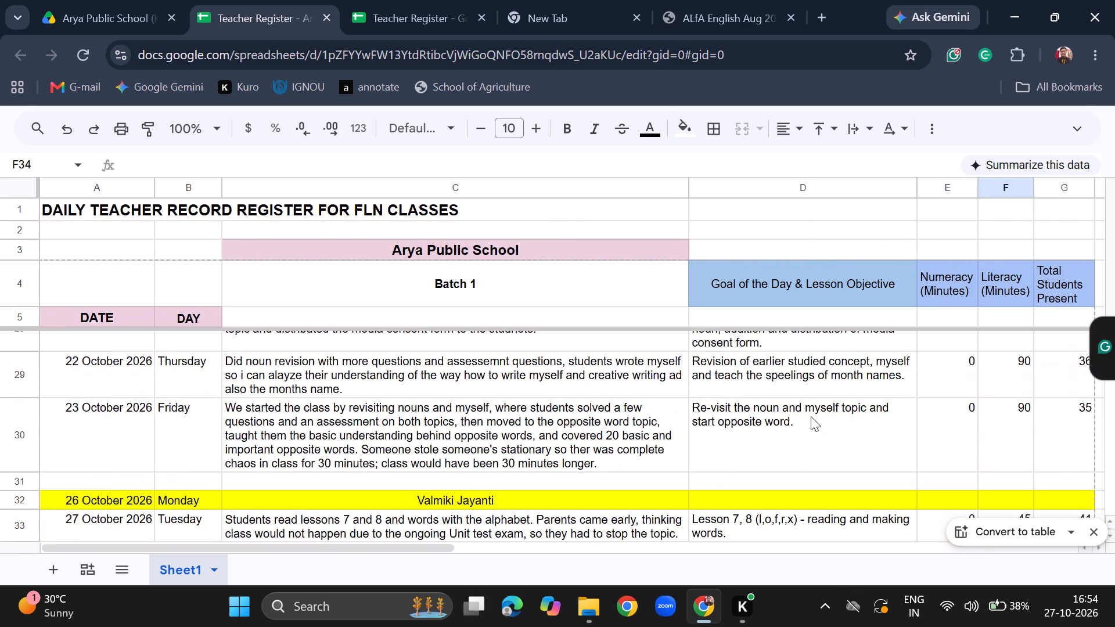
{"action": "scroll", "coordinate": [811, 416], "scroll_direction": "down", "scroll_amount": 2}
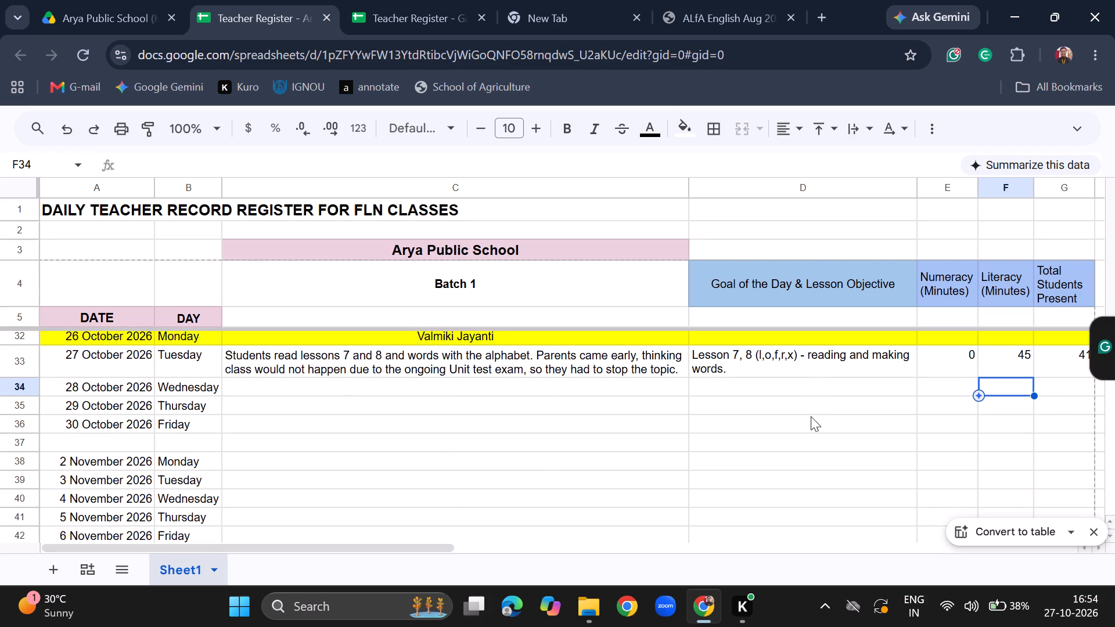
{"action": "scroll", "coordinate": [811, 416], "scroll_direction": "down", "scroll_amount": 1}
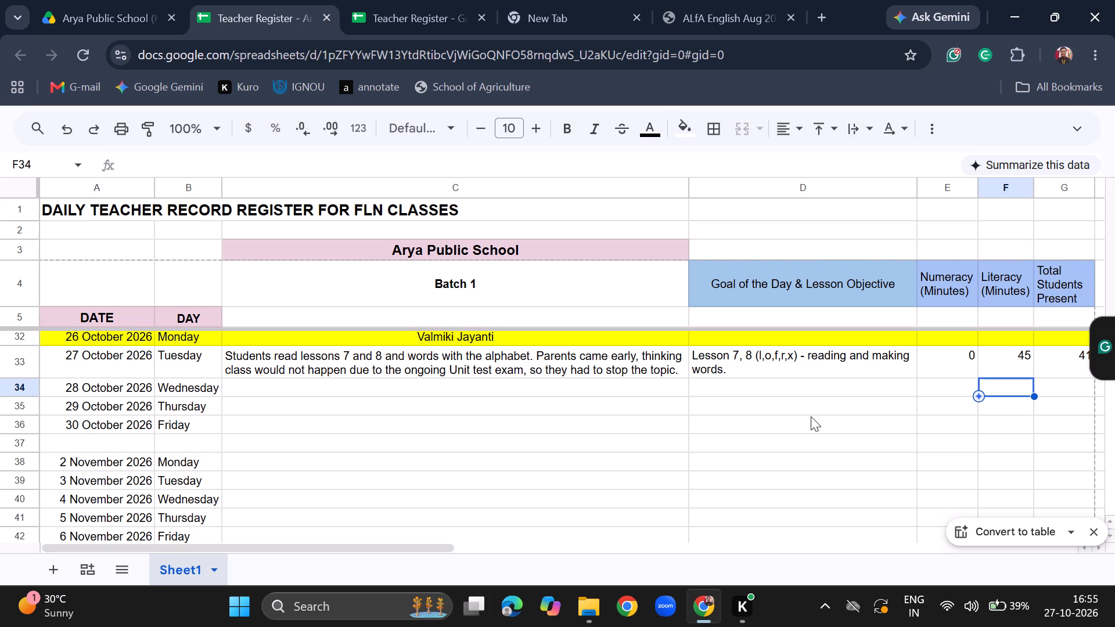
{"action": "scroll", "coordinate": [811, 416], "scroll_direction": "right", "scroll_amount": 1}
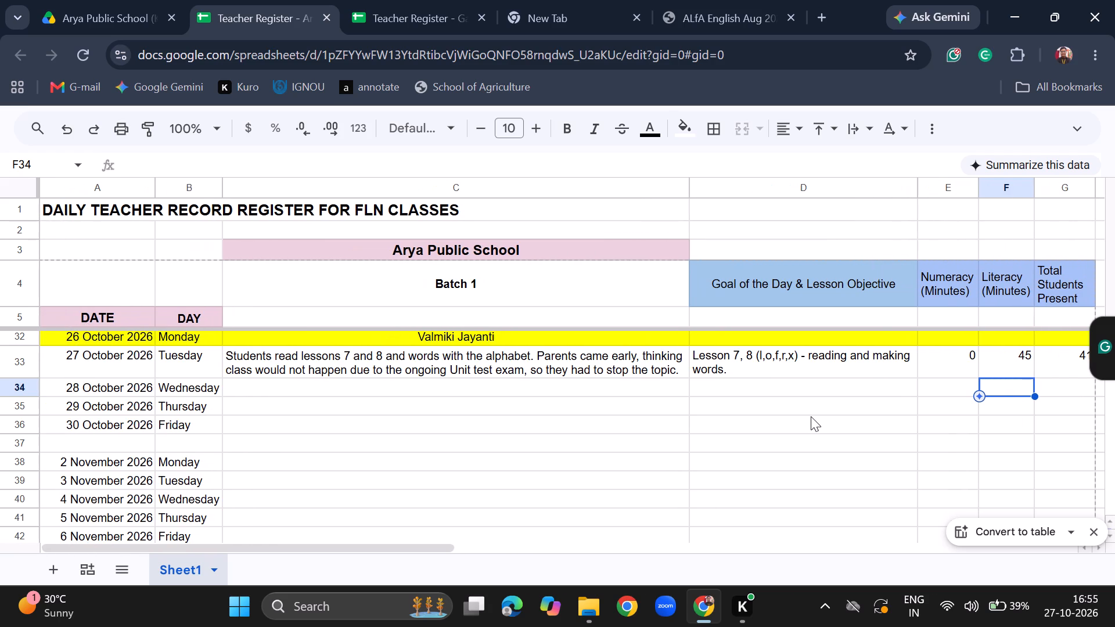
{"action": "left_click", "coordinate": [362, 389]}
{"action": "scroll", "coordinate": [362, 389], "scroll_direction": "up", "scroll_amount": 1}
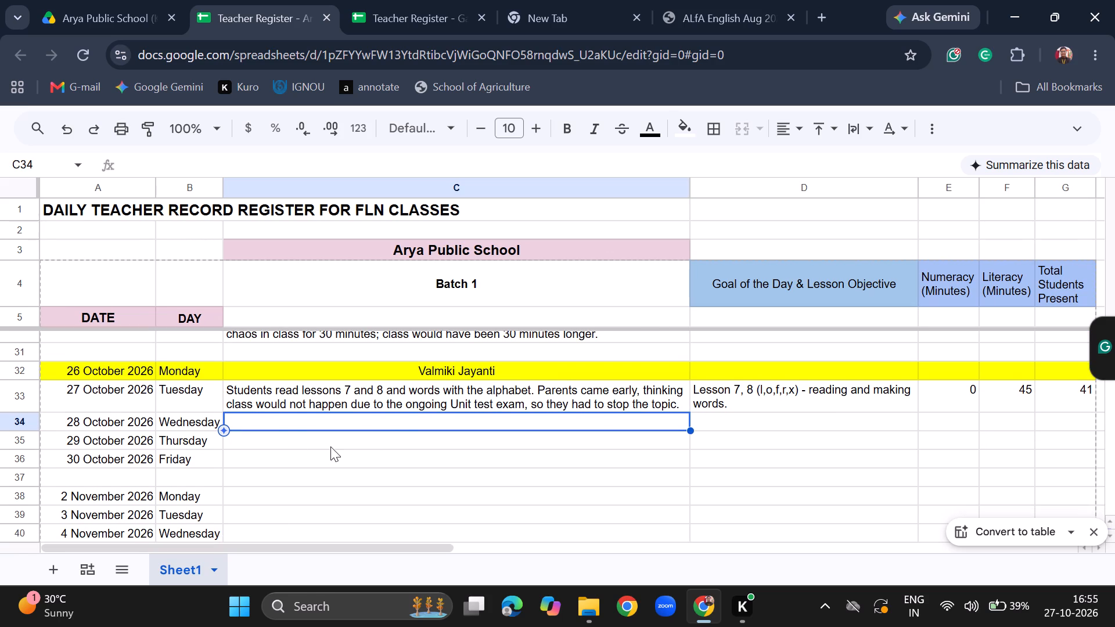
Close the Arya Public School teacher register, leaving the Gangotri Public School register open.
{"action": "left_click", "coordinate": [327, 20]}
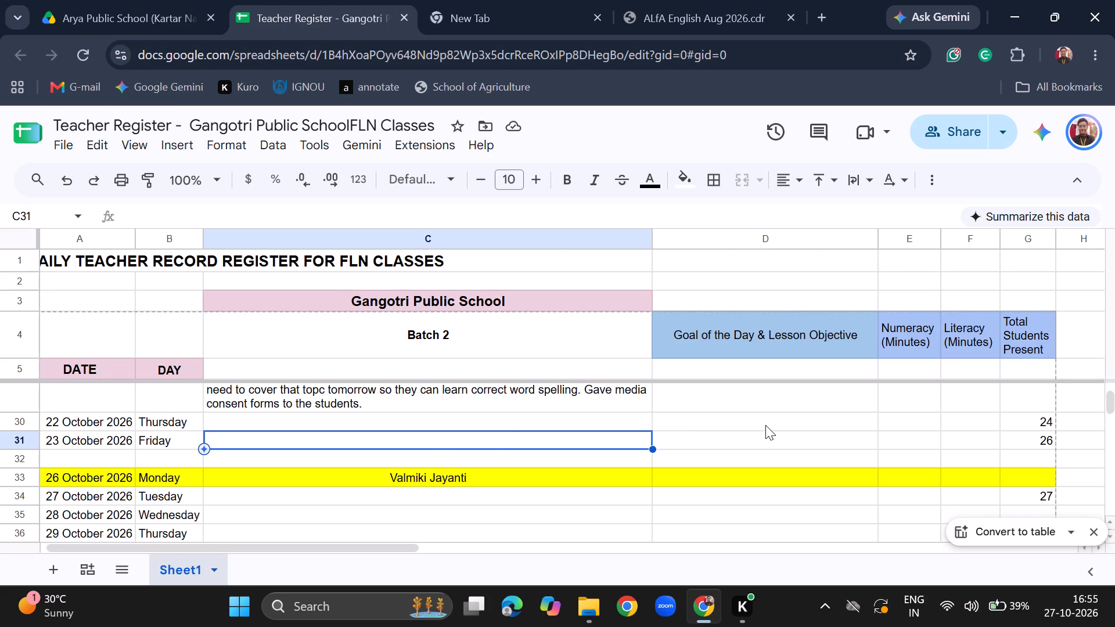
Enter "Revision for the upcoming exams." as the 22 October goal and lesson objective in the Gangotri register.
{"action": "scroll", "coordinate": [765, 425], "scroll_direction": "up", "scroll_amount": 1}
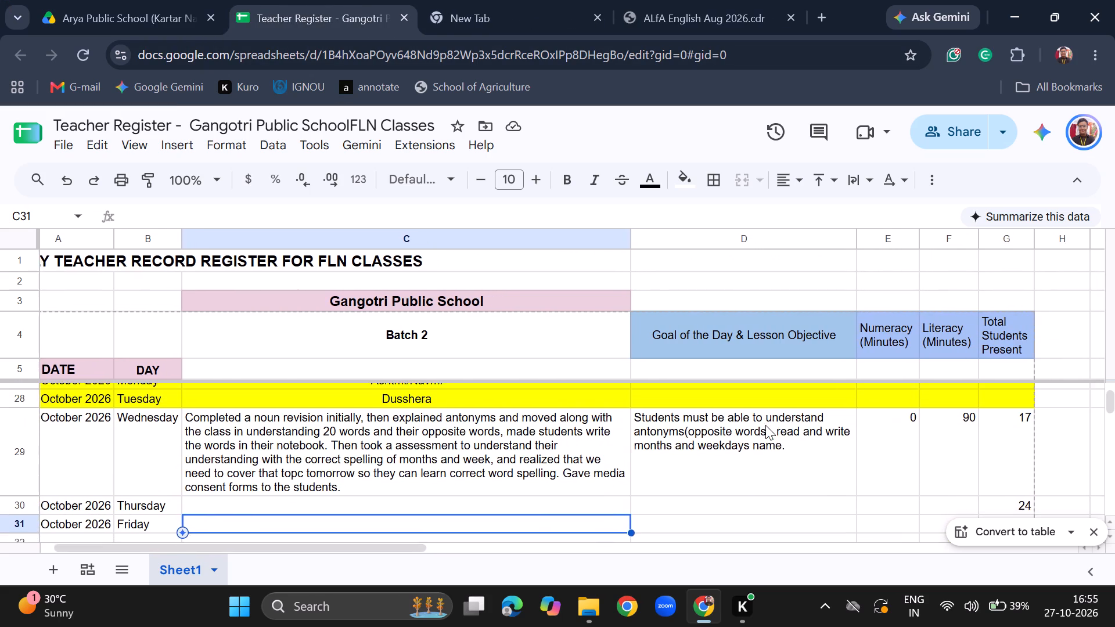
{"action": "scroll", "coordinate": [765, 425], "scroll_direction": "up", "scroll_amount": 1}
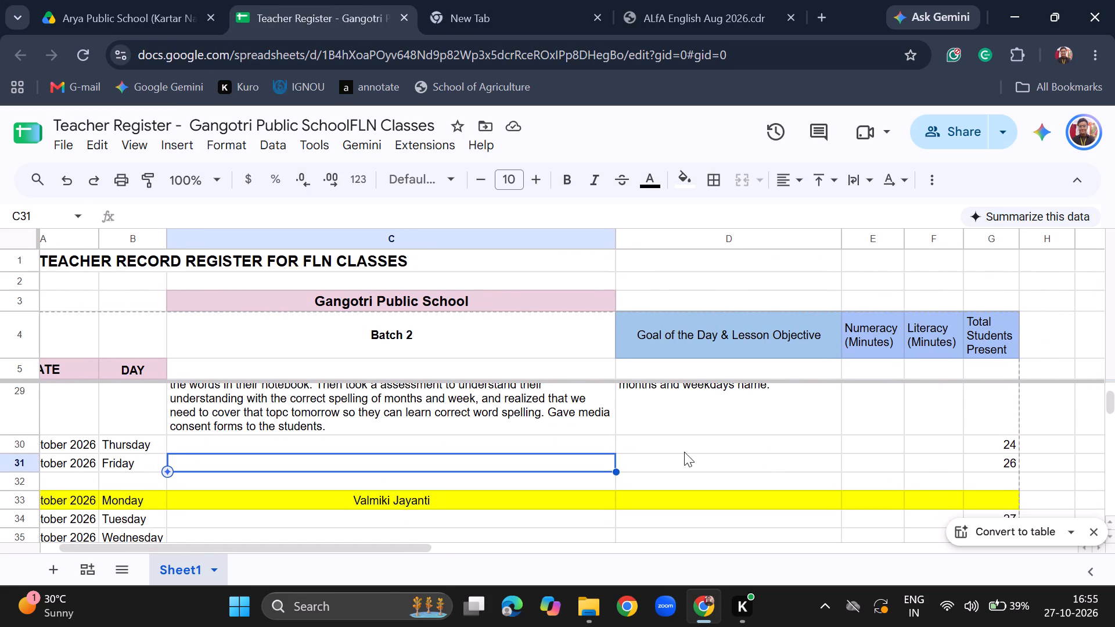
{"action": "left_click", "coordinate": [713, 446]}
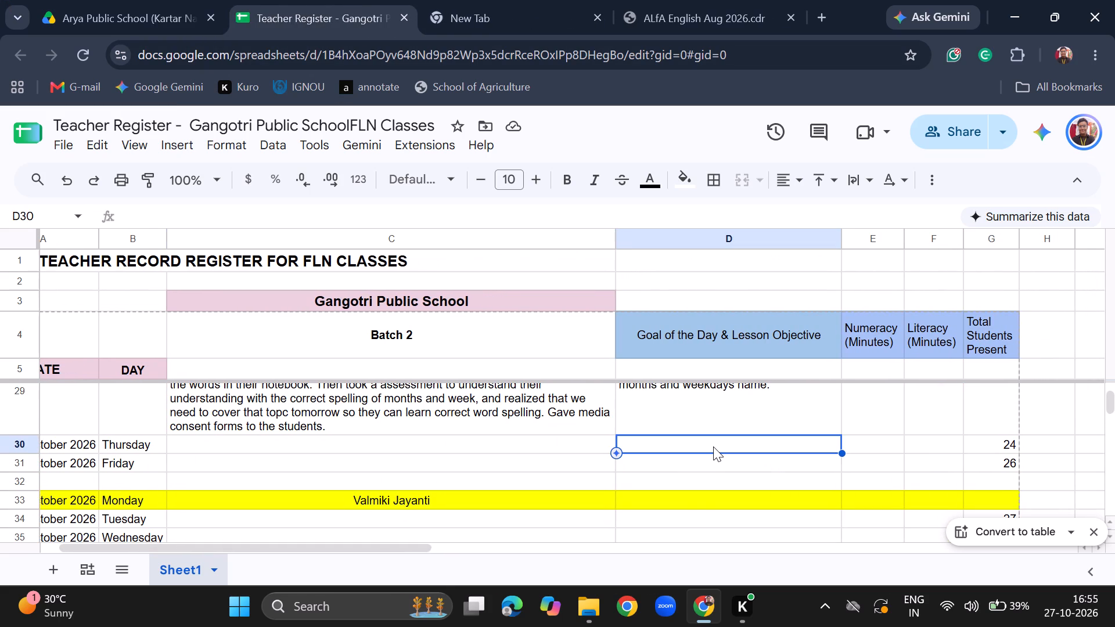
{"action": "scroll", "coordinate": [713, 446], "scroll_direction": "right", "scroll_amount": 1}
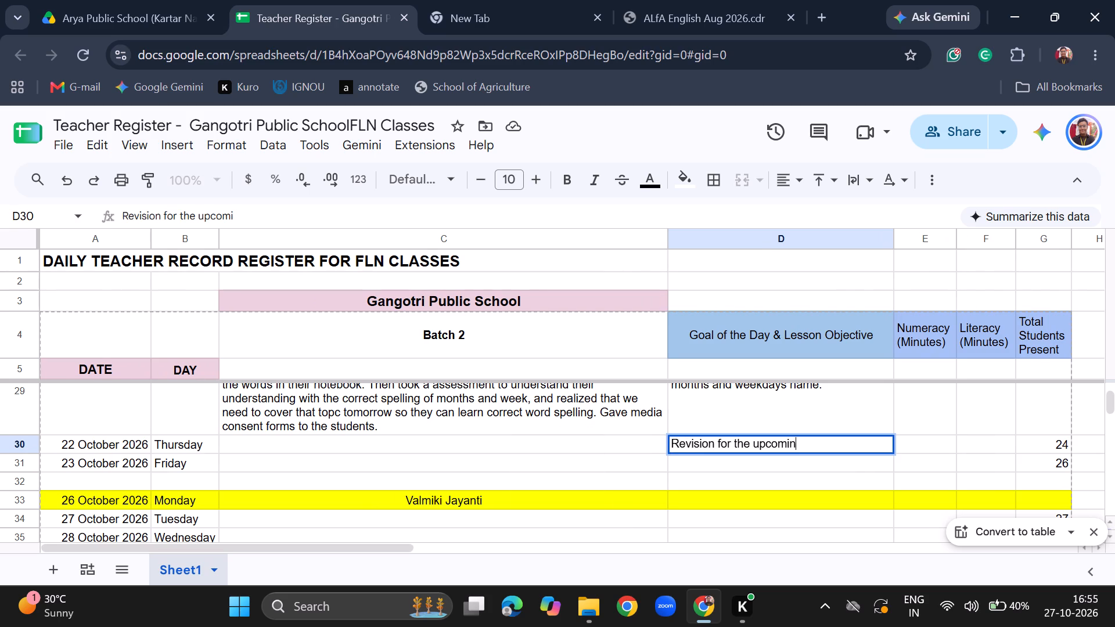
{"action": "key", "text": "BackSpace"}
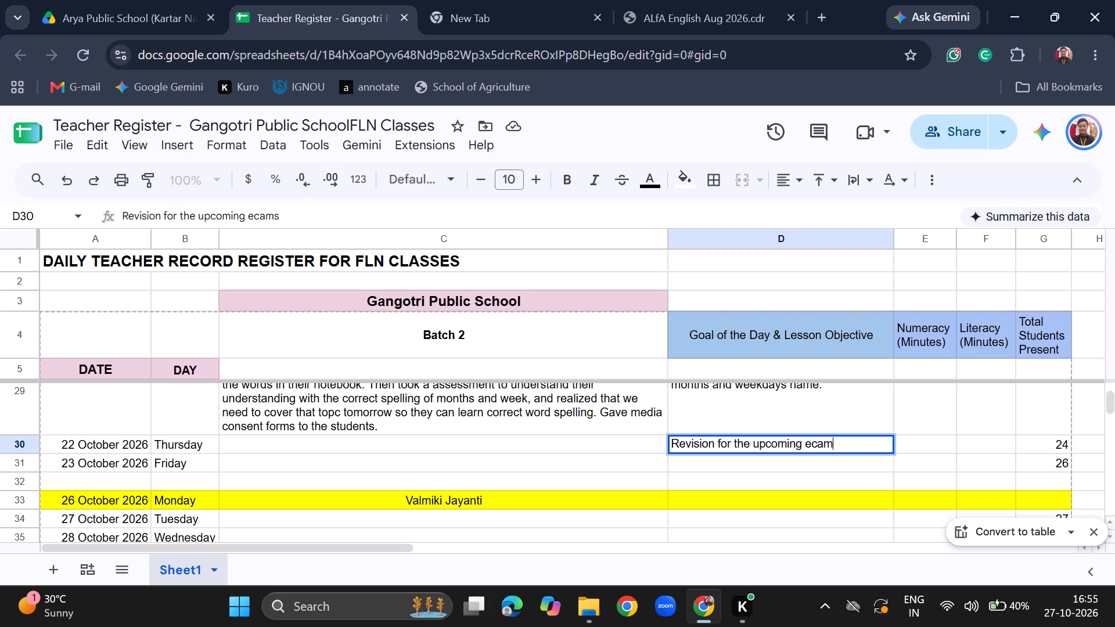
{"action": "key", "text": "BackSpace"}
{"action": "key", "text": "BackSpace"}
{"action": "key", "text": "BackSpace"}
{"action": "type", "text": "xams."}
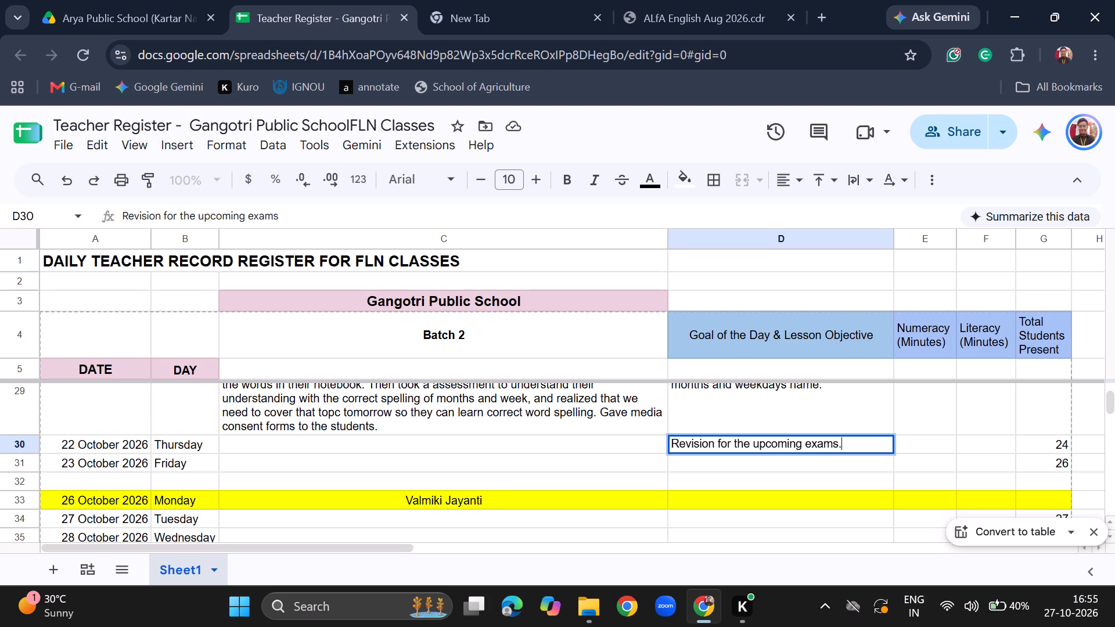
{"action": "key", "text": "Left"}
Begin the Gangotri lesson record for 22 October with "Did the revision and assessemnt for".
{"action": "key", "text": "Left"}
{"action": "key", "text": "Right"}
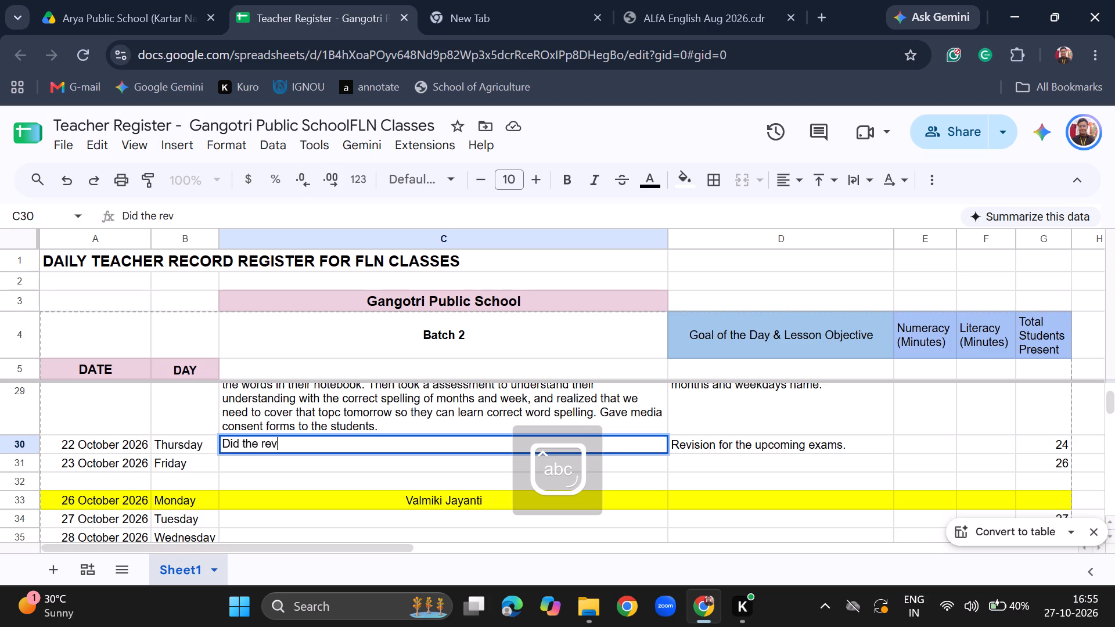
{"action": "key", "text": "BackSpace"}
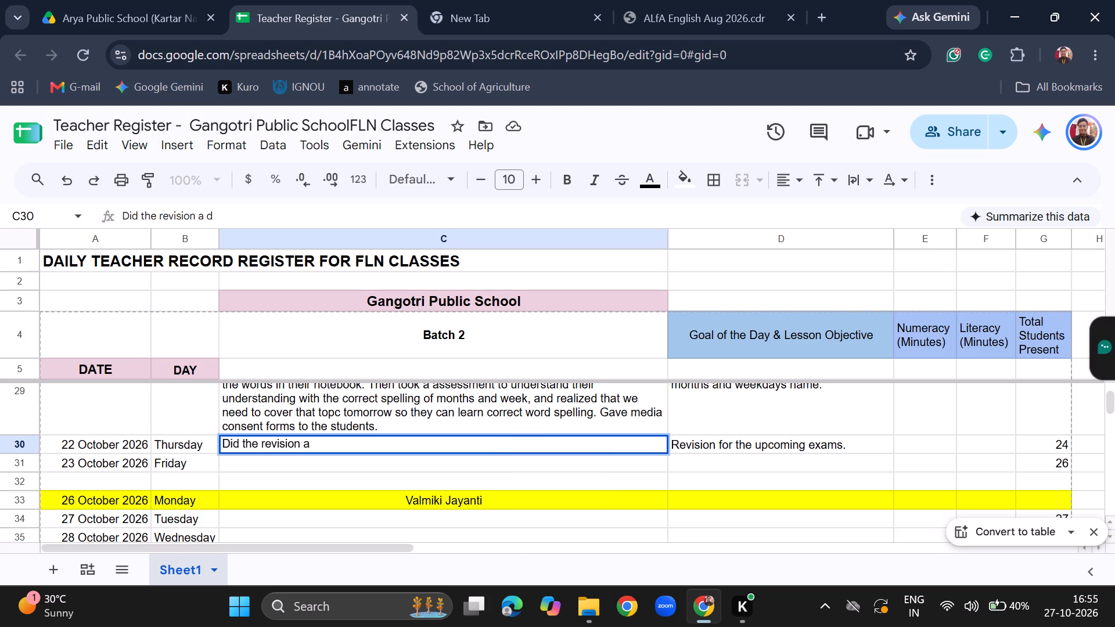
{"action": "key", "text": "BackSpace"}
{"action": "key", "text": "BackSpace"}
{"action": "type", "text": "and assessemnt for"}
{"action": "key", "text": "space"}
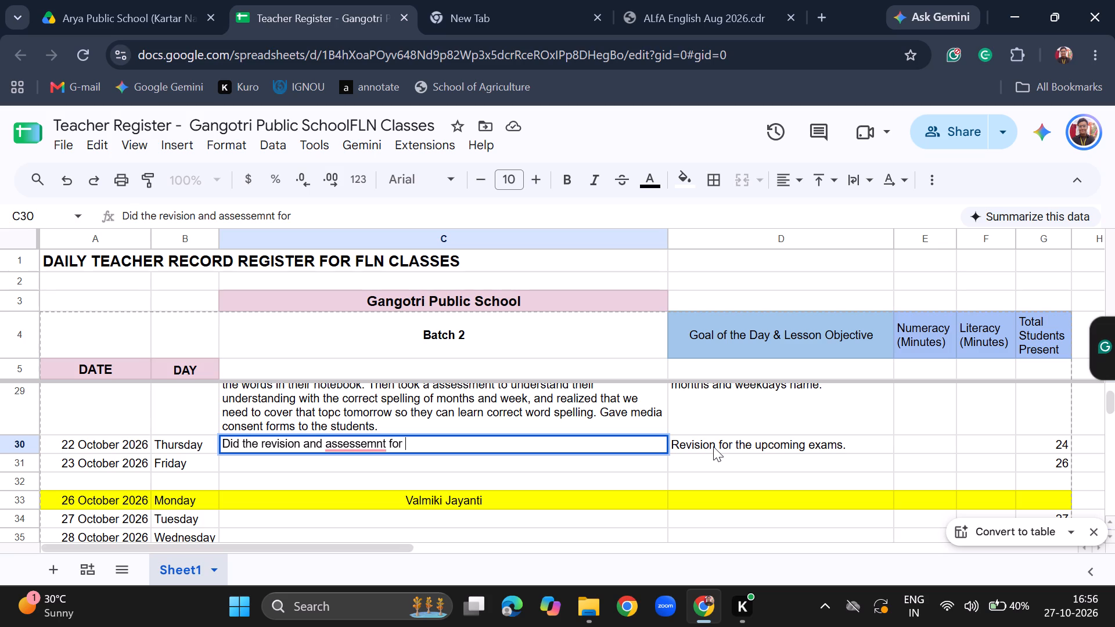
Complete the 22 October record with "the upcoming exam of the topic - opposite word and myself.".
{"action": "scroll", "coordinate": [801, 460], "scroll_direction": "up", "scroll_amount": 1}
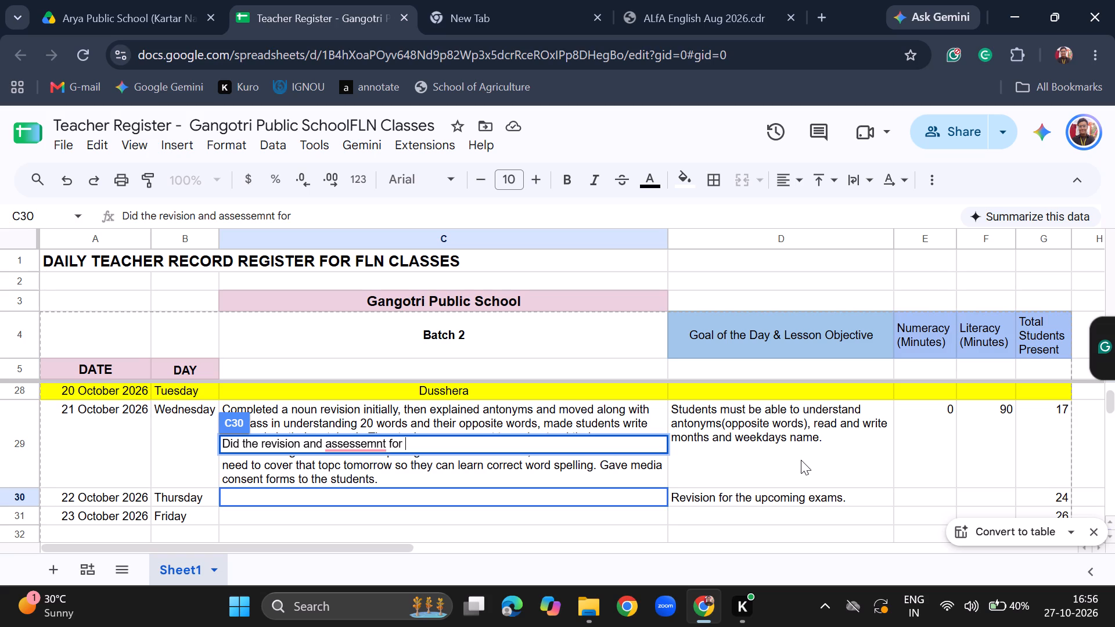
{"action": "scroll", "coordinate": [801, 460], "scroll_direction": "up", "scroll_amount": 1}
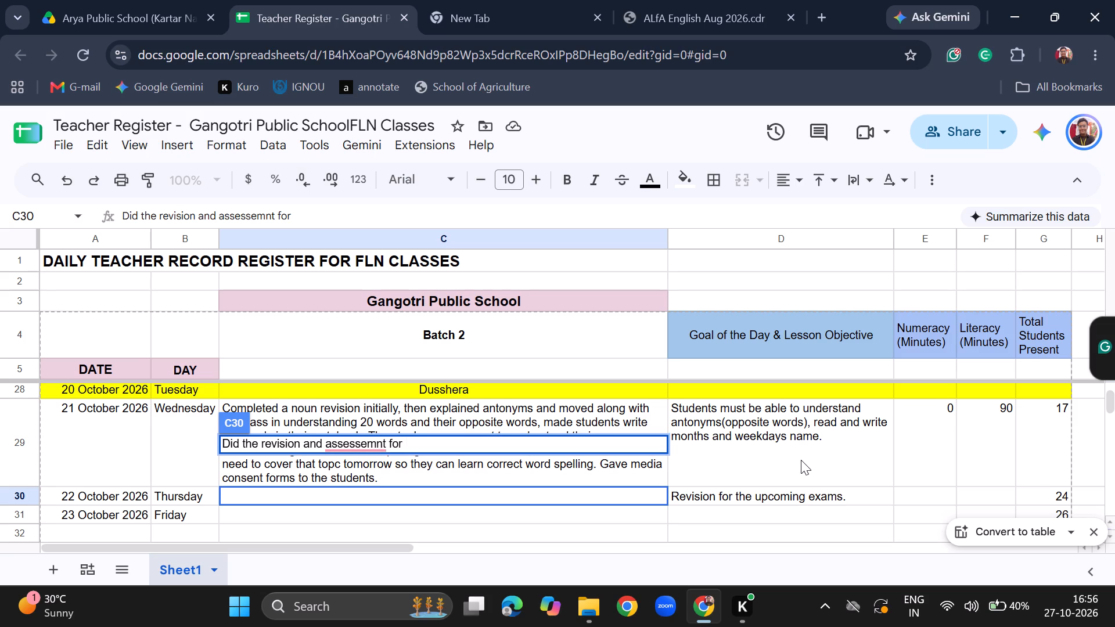
{"action": "scroll", "coordinate": [801, 460], "scroll_direction": "down", "scroll_amount": 1}
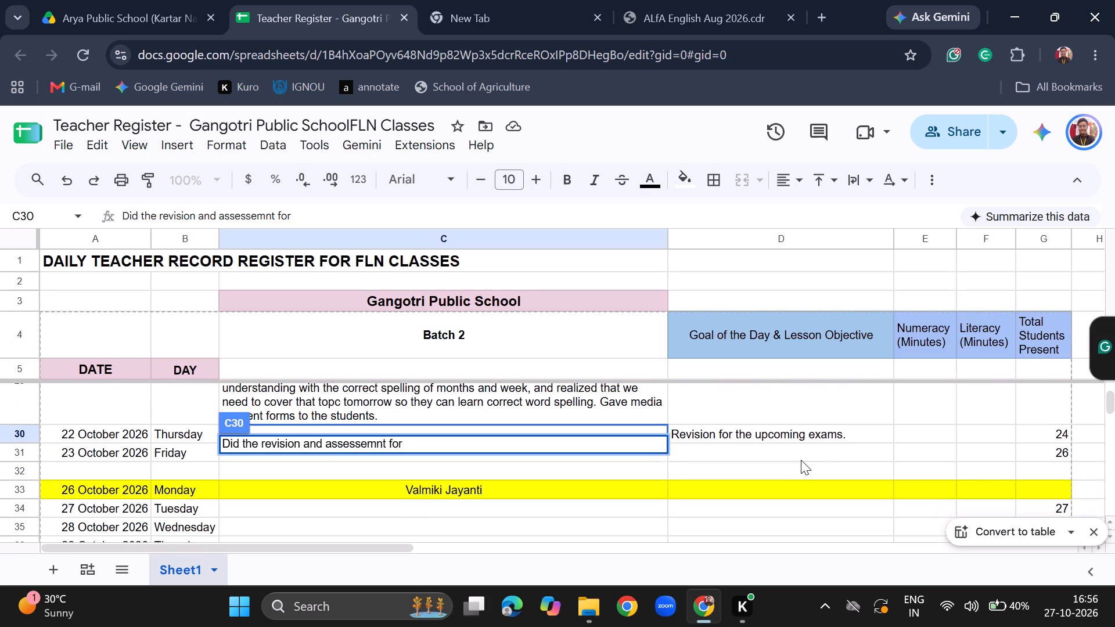
{"action": "scroll", "coordinate": [801, 460], "scroll_direction": "down", "scroll_amount": 1}
{"action": "type", "text": "the upcomun"}
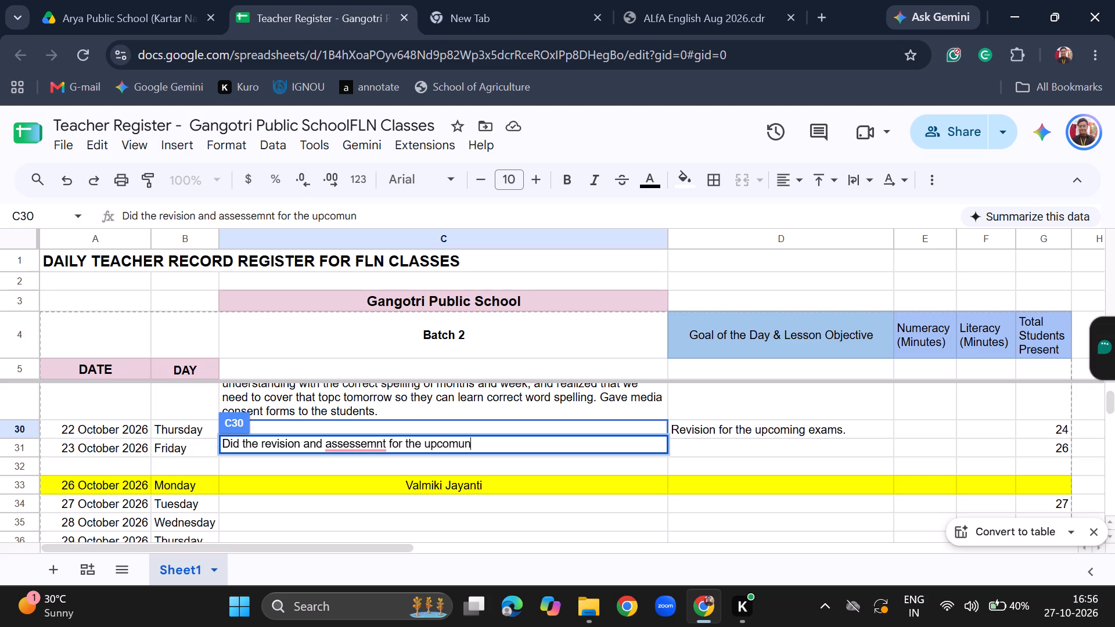
{"action": "key", "text": "BackSpace"}
{"action": "key", "text": "BackSpace"}
{"action": "key", "text": "BackSpace"}
{"action": "type", "text": "ming ea"}
{"action": "key", "text": "equal"}
{"action": "key", "text": "BackSpace"}
{"action": "key", "text": "BackSpace"}
{"action": "type", "text": "xam of te t"}
{"action": "key", "text": "BackSpace"}
{"action": "key", "text": "BackSpace"}
{"action": "key", "text": "BackSpace"}
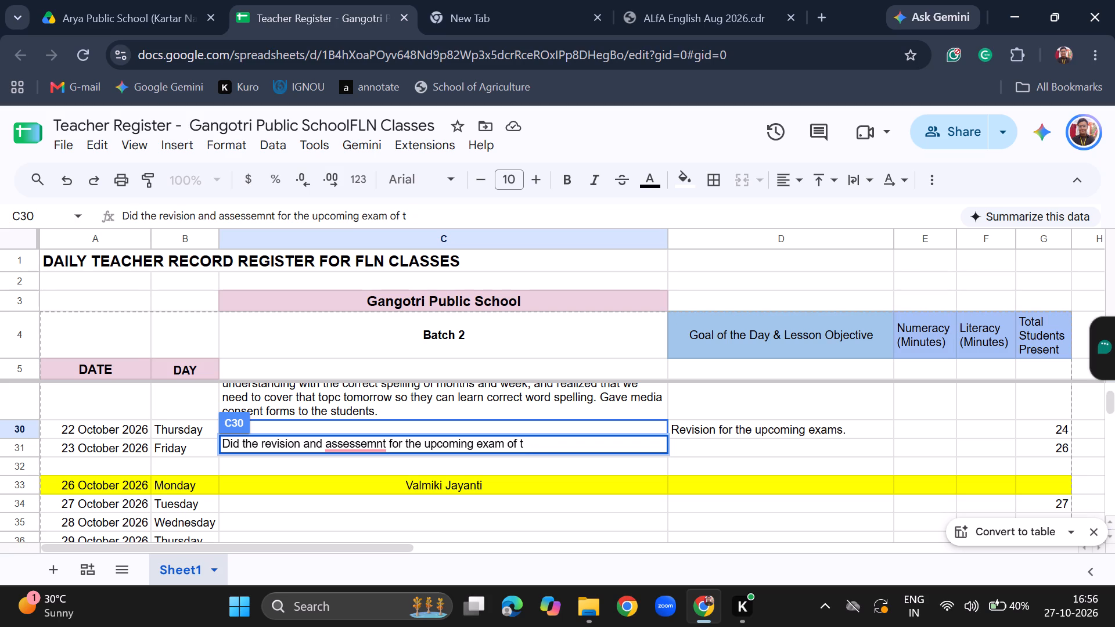
{"action": "type", "text": "he topic - opposite"}
{"action": "key", "text": "space"}
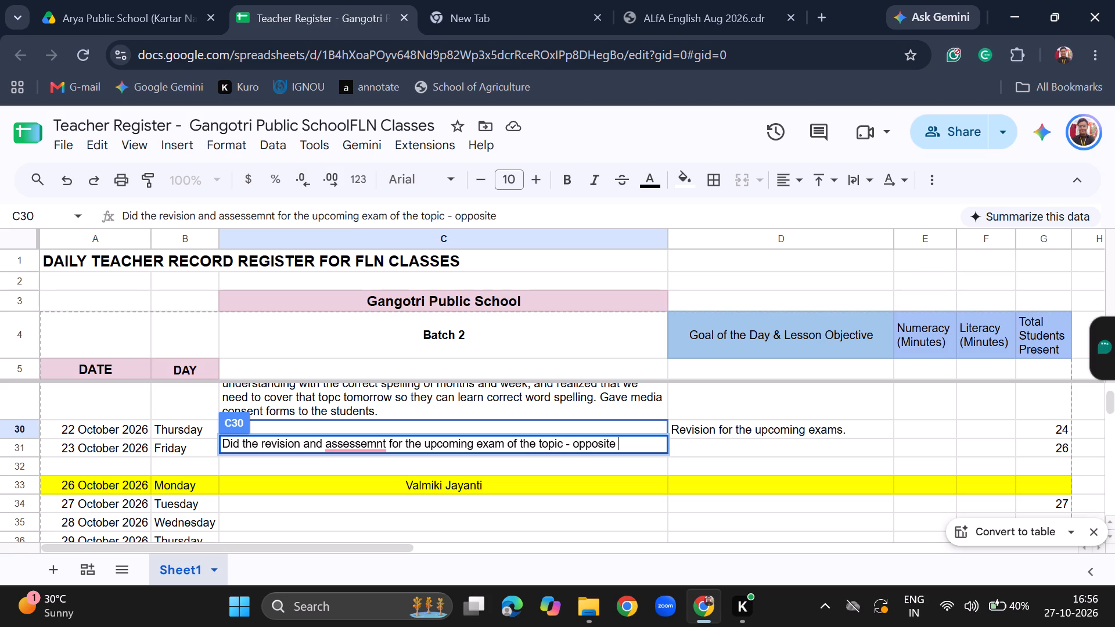
{"action": "type", "text": "word and myself."}
{"action": "key", "text": "Return"}
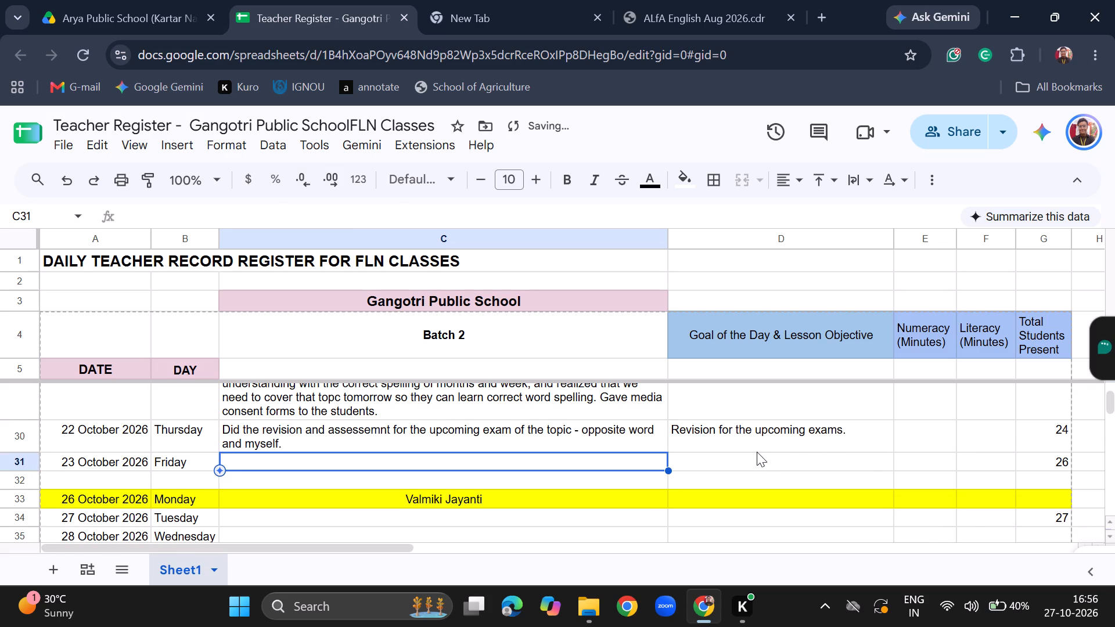
Extend the 22 October lesson record with ", as there were fewer students", accepting the suggested punctuation and wording corrections.
{"action": "scroll", "coordinate": [760, 452], "scroll_direction": "right", "scroll_amount": 1}
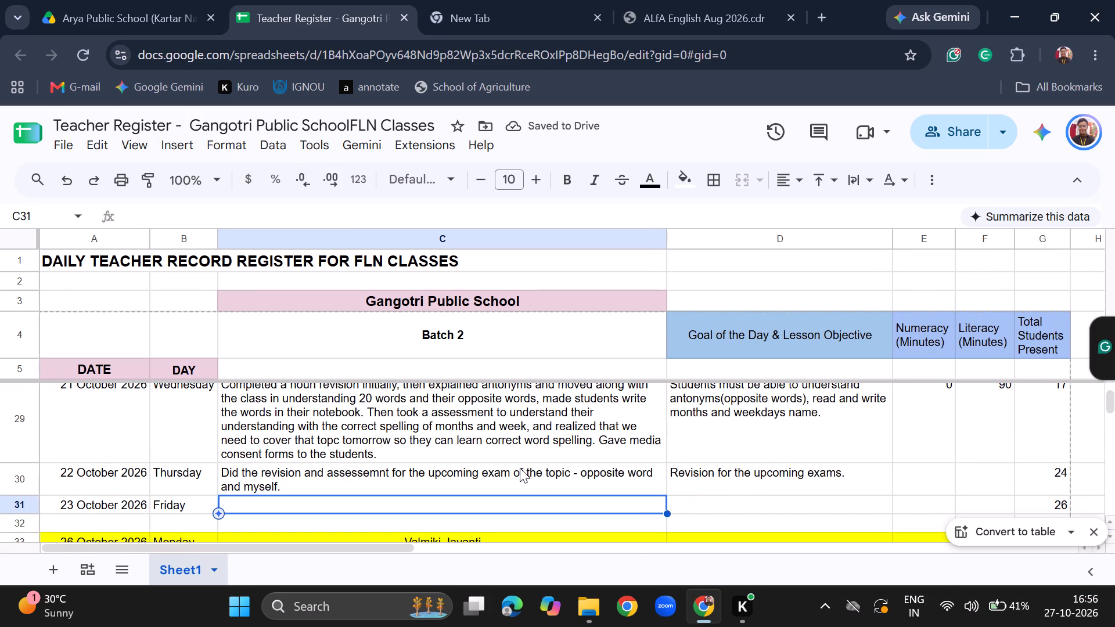
{"action": "double_click", "coordinate": [508, 478]}
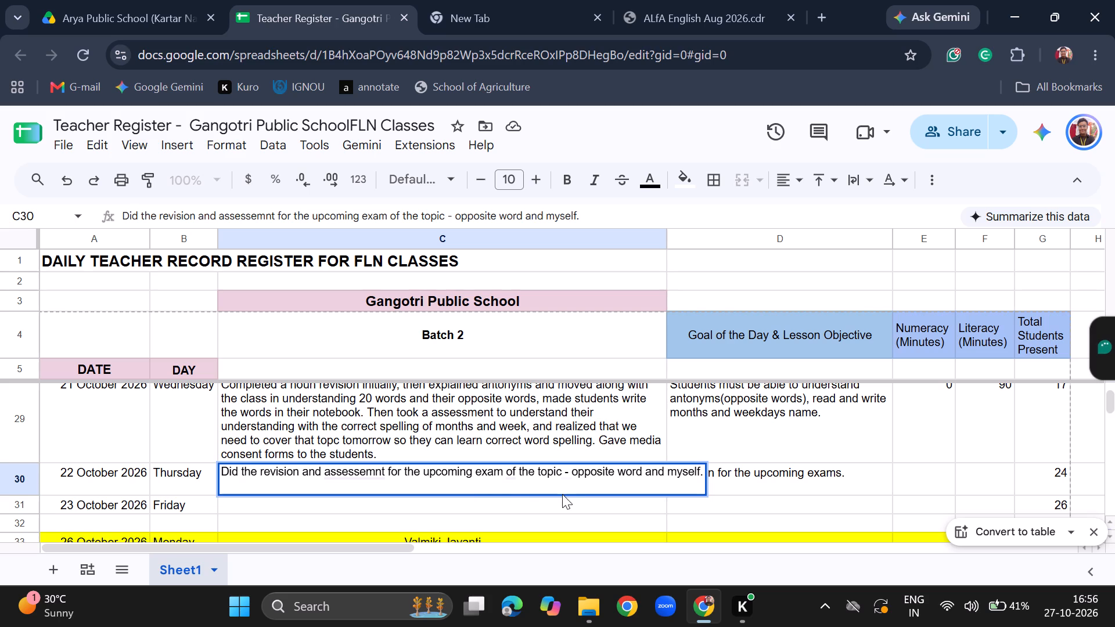
{"action": "key", "text": "BackSpace"}
{"action": "key", "text": "space"}
{"action": "type", "text": "as there were less studets"}
{"action": "key", "text": "space"}
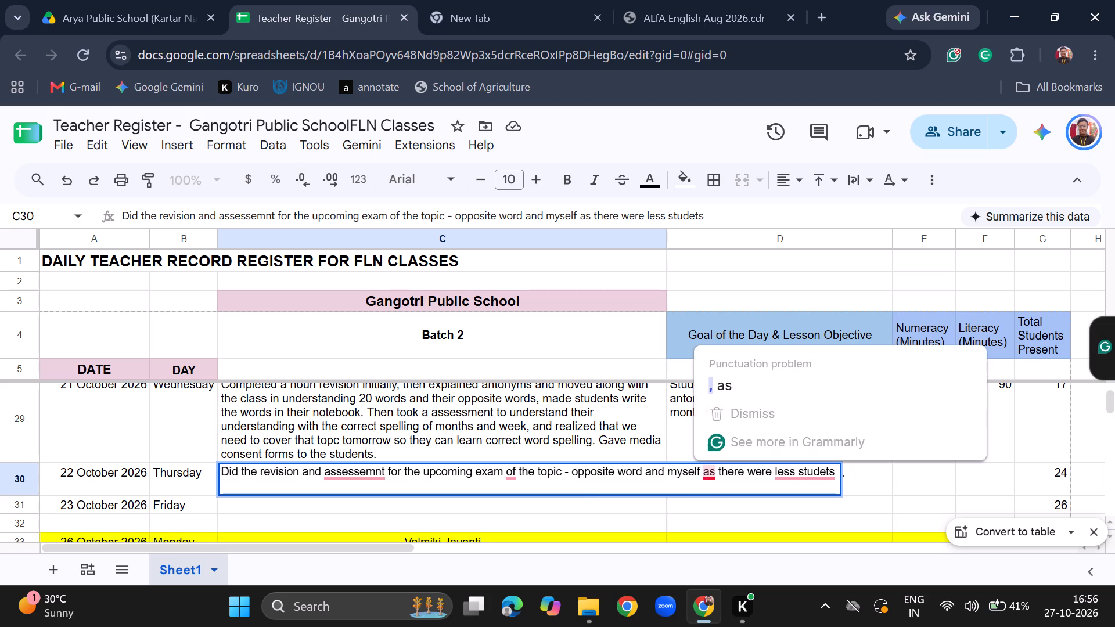
{"action": "left_click", "coordinate": [760, 387]}
{"action": "key", "text": "comma"}
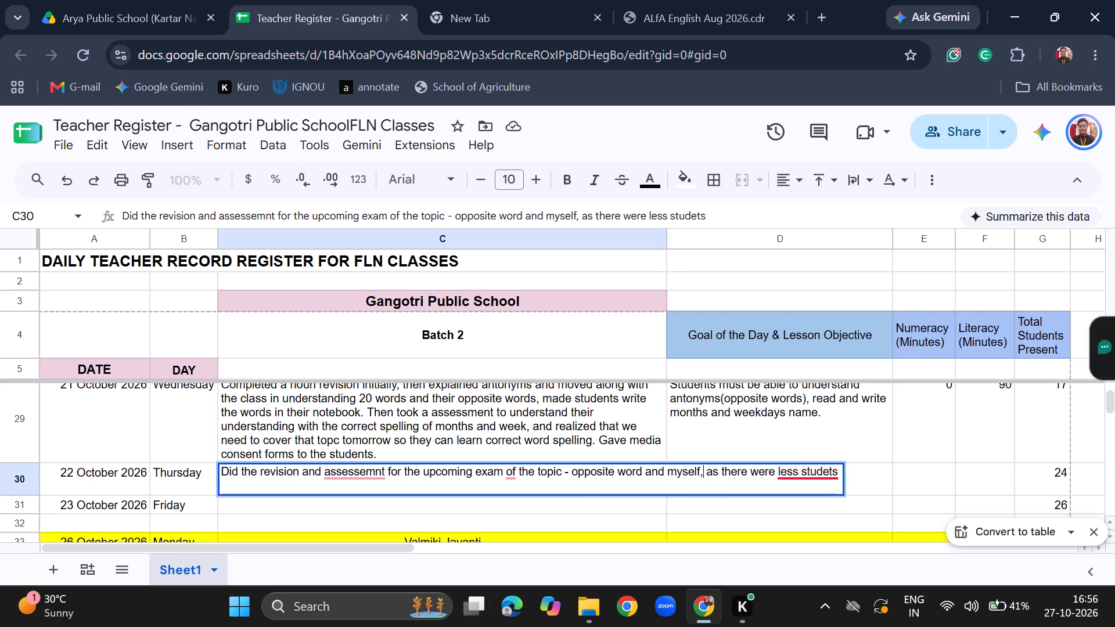
{"action": "left_click", "coordinate": [863, 397]}
{"action": "type", "text": "fewer students"}
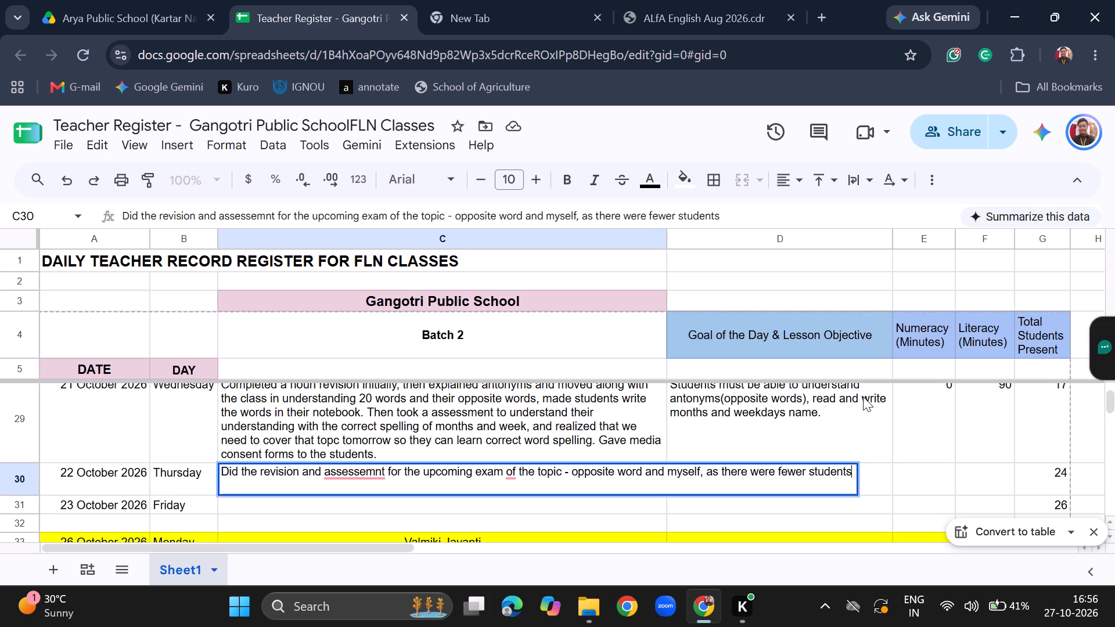
Continue the 22 October lesson record with "in last class and".
{"action": "key", "text": "space"}
{"action": "type", "text": "in ;ast"}
{"action": "key", "text": "space"}
{"action": "key", "text": "BackSpace"}
{"action": "key", "text": "BackSpace"}
{"action": "key", "text": "BackSpace"}
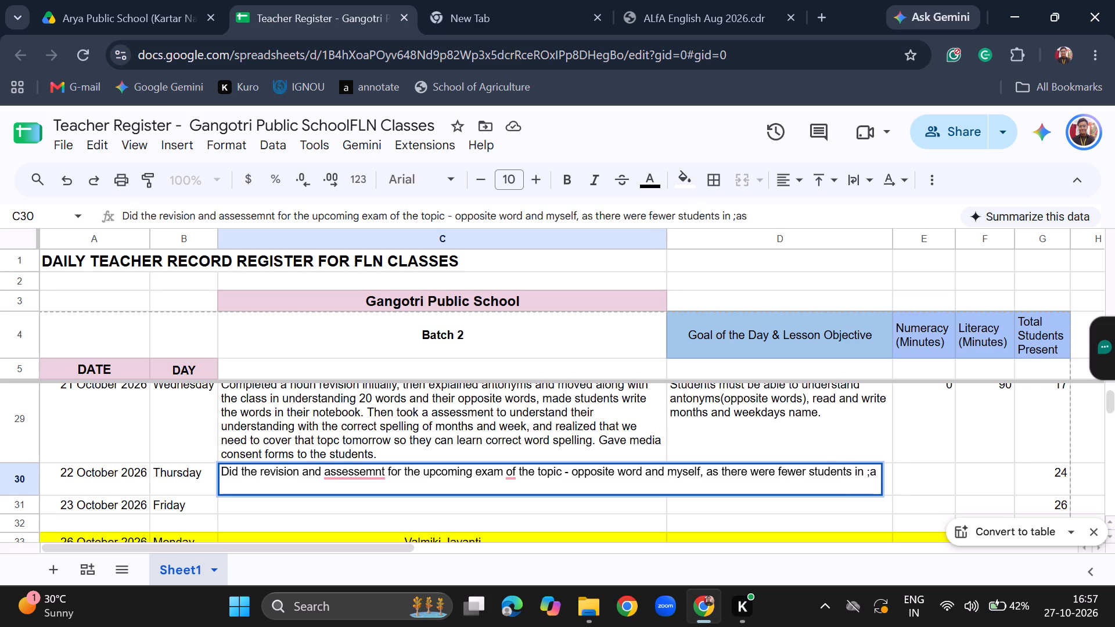
{"action": "key", "text": "BackSpace"}
{"action": "key", "text": "BackSpace"}
{"action": "type", "text": "last class and"}
{"action": "key", "text": "space"}
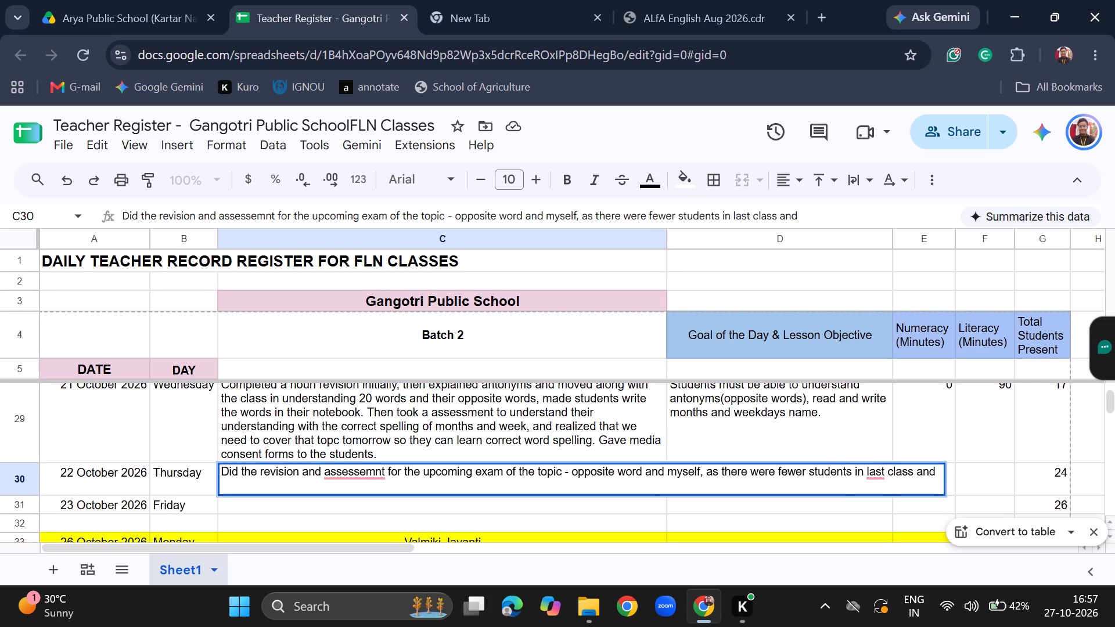
Finish the 22 October lesson record with "there was a need to revisit the antonyms topic and complete the revision.".
{"action": "type", "text": "the"}
{"action": "type", "text": "re was a eed"}
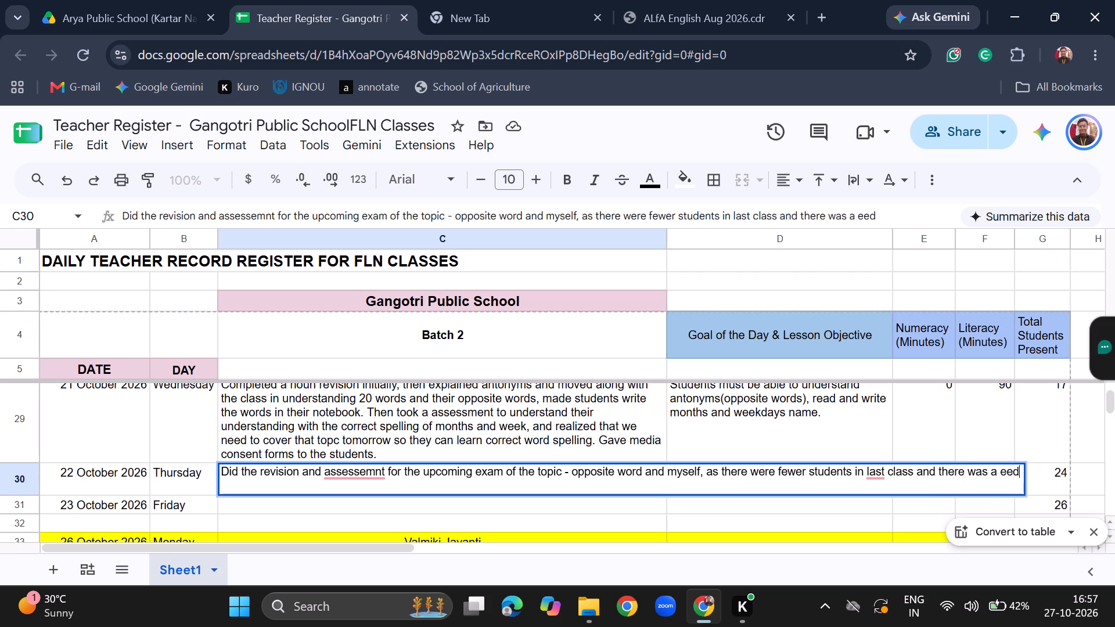
{"action": "key", "text": "space"}
{"action": "key", "text": "BackSpace"}
{"action": "key", "text": "BackSpace"}
{"action": "key", "text": "BackSpace"}
{"action": "key", "text": "BackSpace"}
{"action": "type", "text": "need to revisit the"}
{"action": "key", "text": "space"}
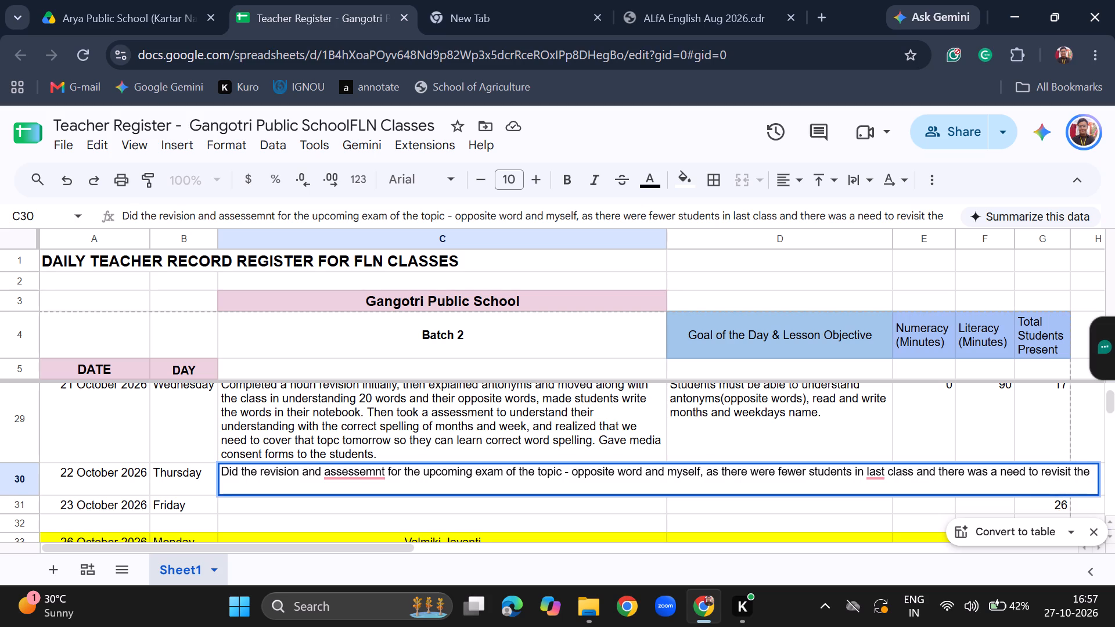
{"action": "type", "text": "antonyms topic and"}
{"action": "key", "text": "space"}
{"action": "type", "text": "co"}
{"action": "type", "text": "mplete the re"}
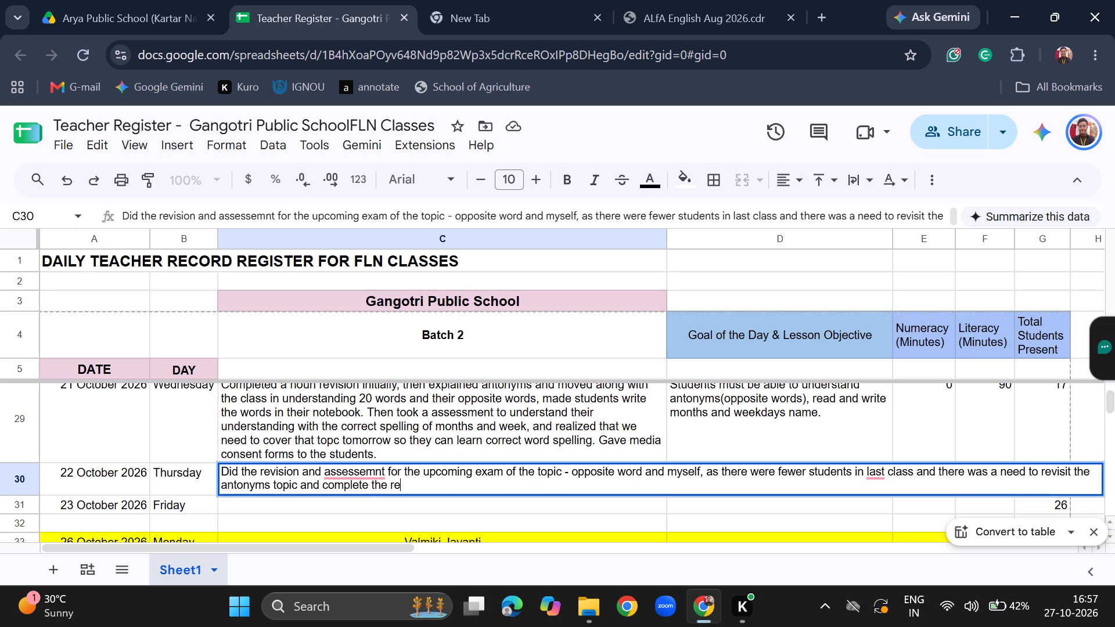
{"action": "type", "text": "vision."}
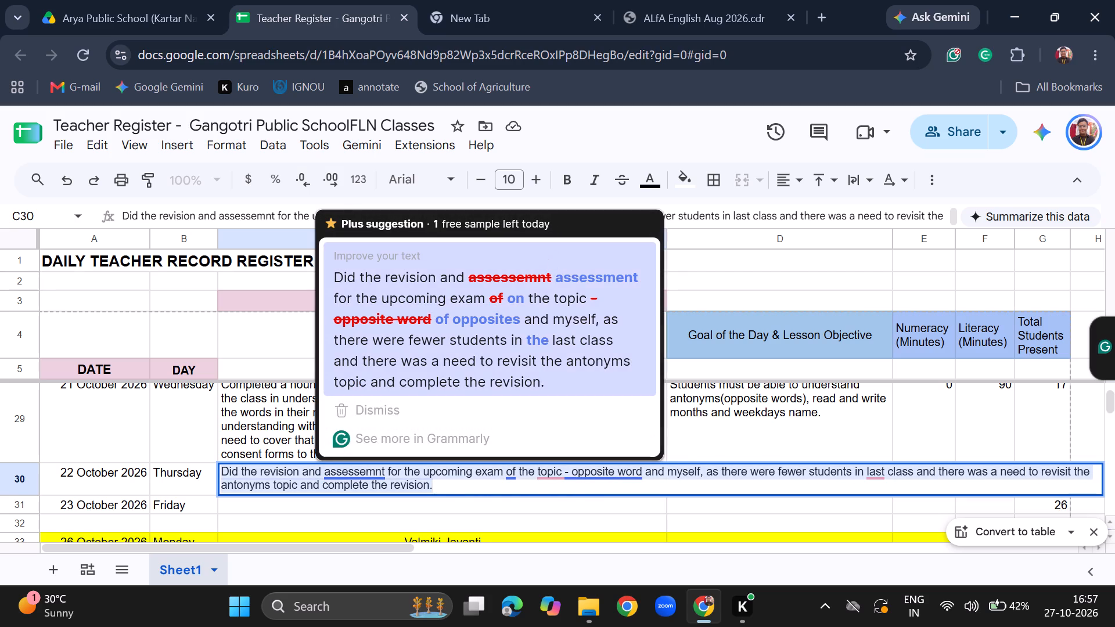
Apply Grammarly's full-text improvement to the 22 October lesson record and leave the cell.
{"action": "left_click", "coordinate": [473, 326]}
{"action": "key", "text": "ctrl+v"}
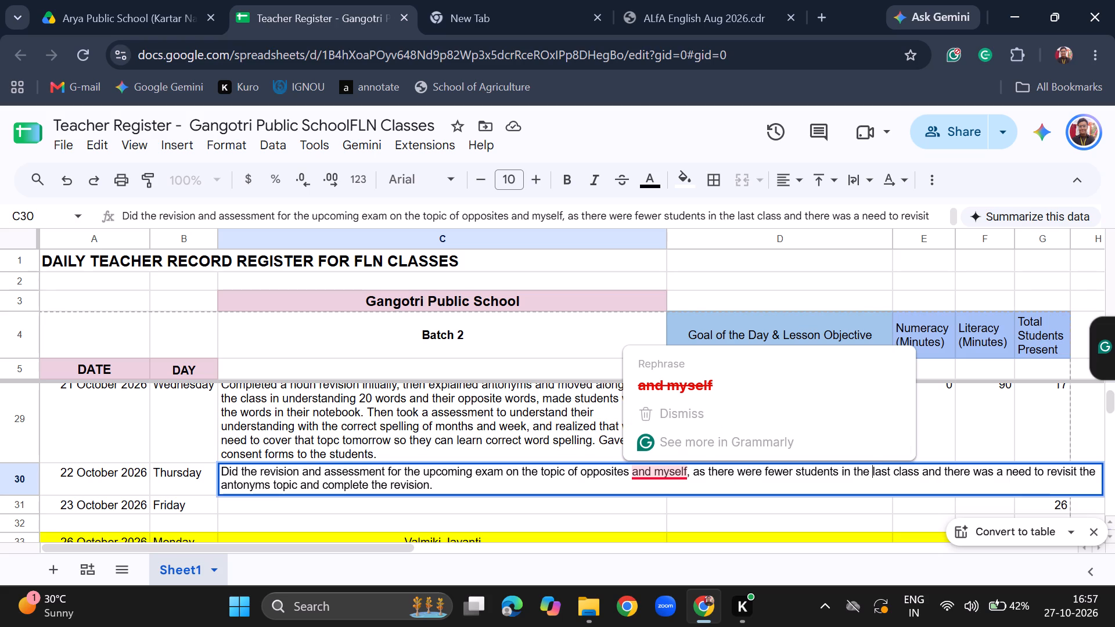
{"action": "left_click", "coordinate": [1005, 415]}
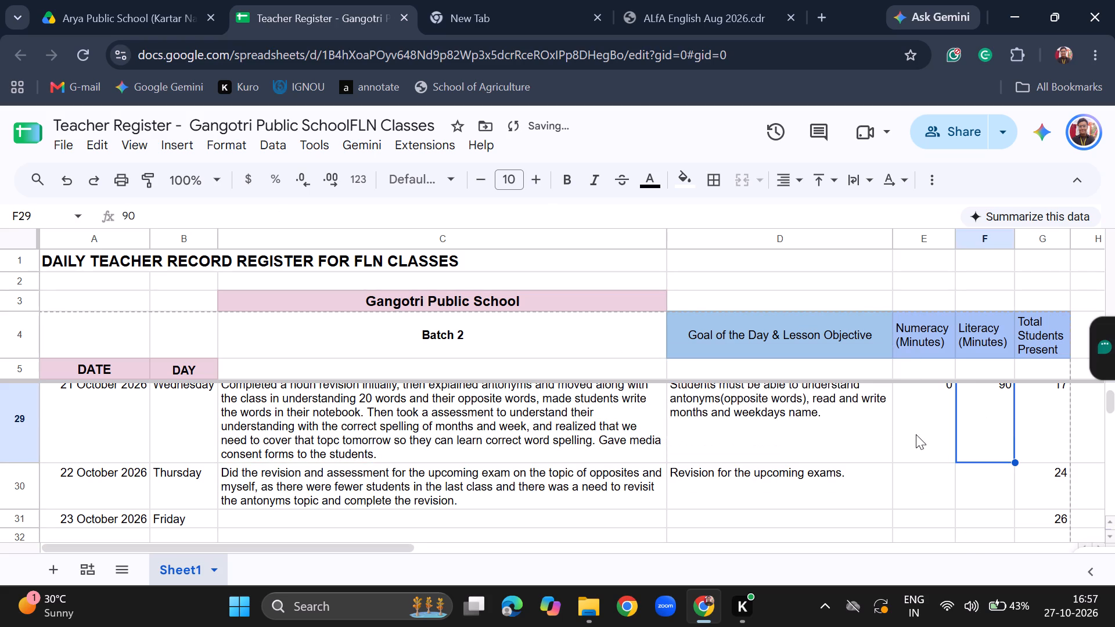
Enter 0 numeracy minutes and 90 literacy minutes for 22 October.
{"action": "left_click", "coordinate": [910, 495]}
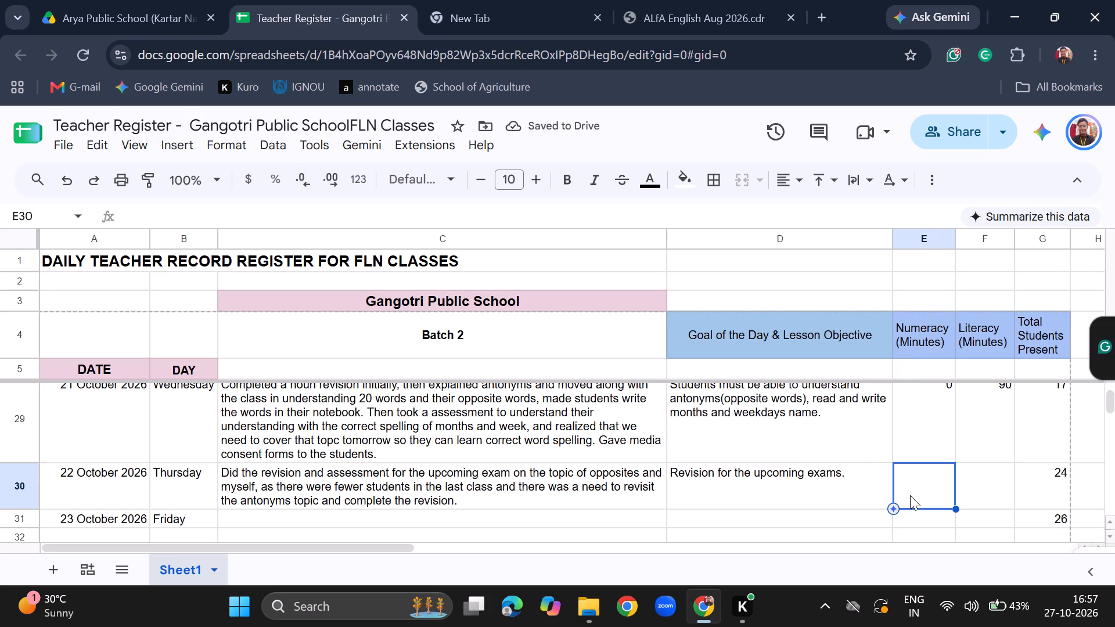
{"action": "key", "text": "0"}
{"action": "key", "text": "Right"}
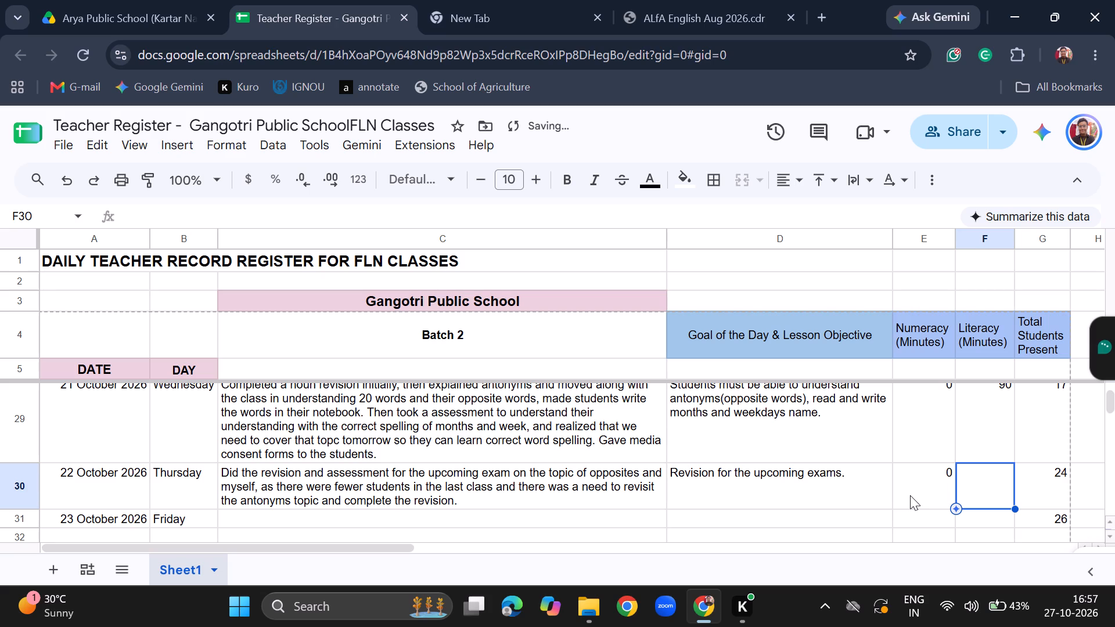
{"action": "scroll", "coordinate": [910, 497], "scroll_direction": "up", "scroll_amount": 1}
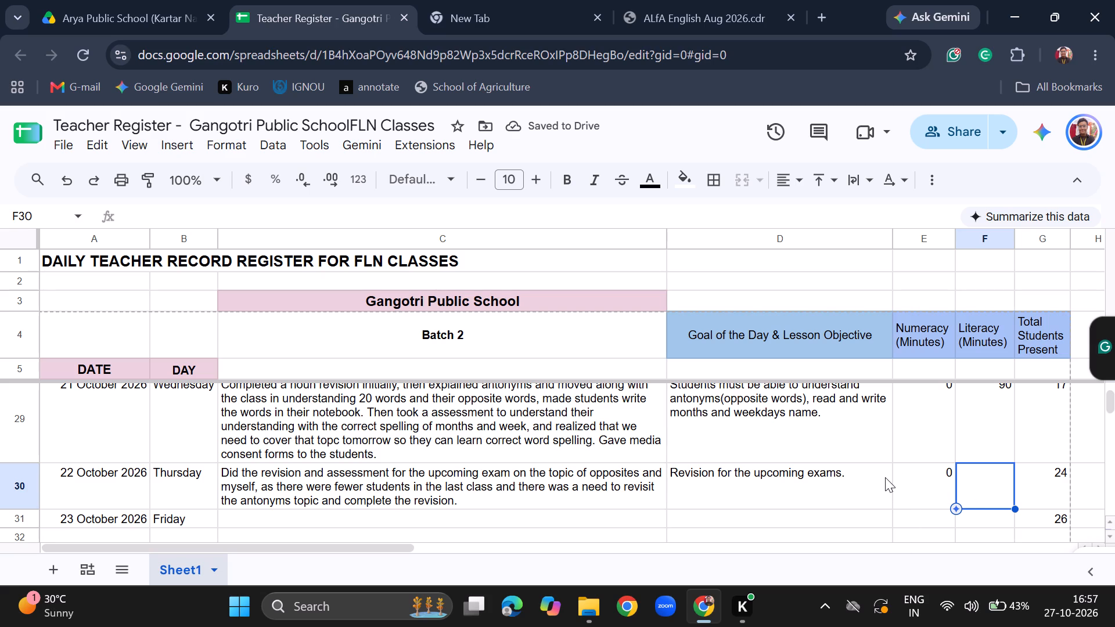
{"action": "type", "text": "90"}
{"action": "key", "text": "Return"}
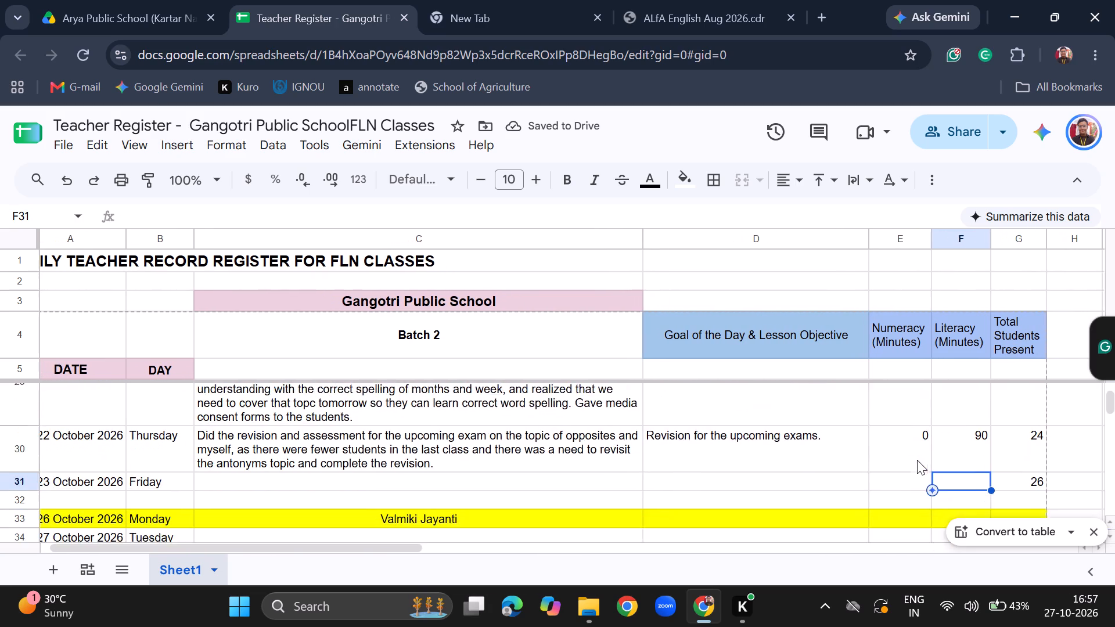
Enter 45 numeracy minutes and 55 literacy minutes for 23 October.
{"action": "scroll", "coordinate": [918, 468], "scroll_direction": "up", "scroll_amount": 1}
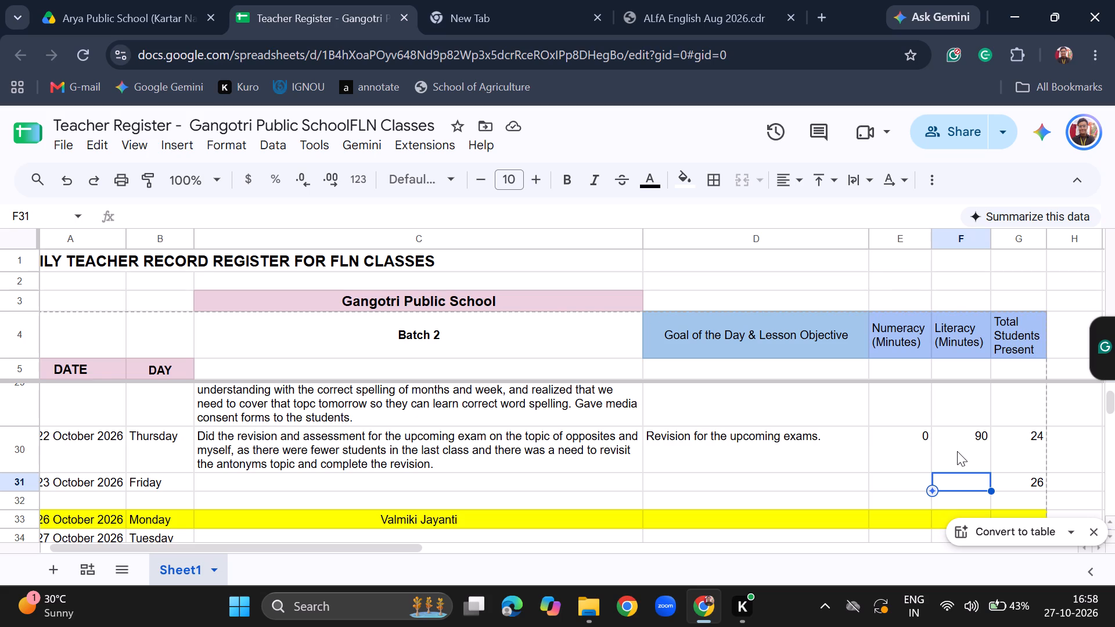
{"action": "left_click", "coordinate": [895, 485]}
{"action": "type", "text": "45"}
{"action": "key", "text": "Right"}
{"action": "key", "text": "5"}
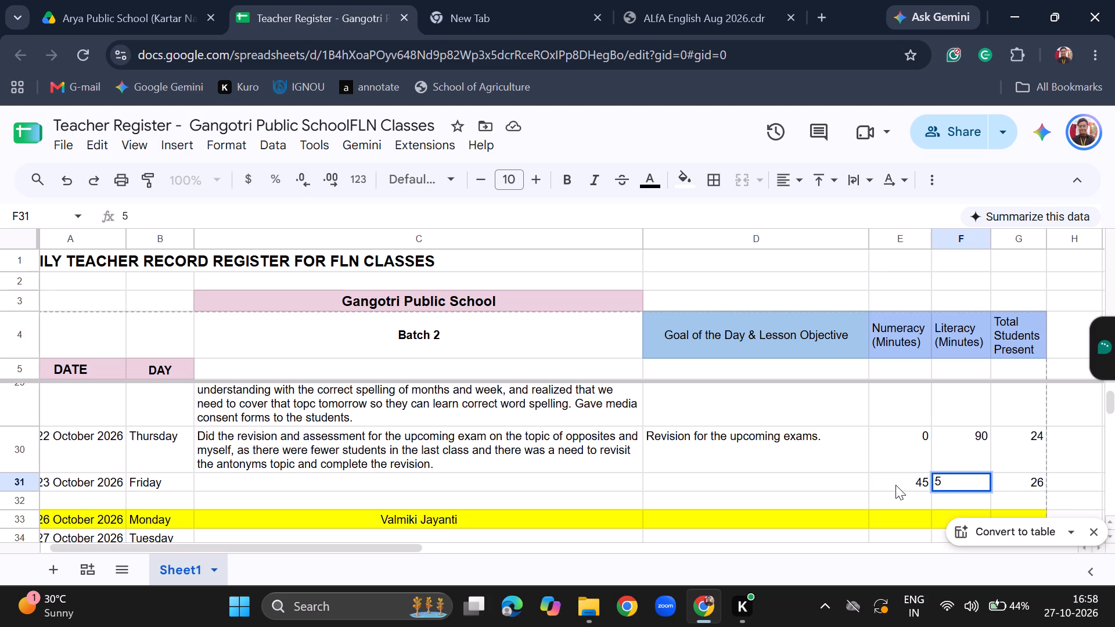
{"action": "key", "text": "5"}
{"action": "key", "text": "Left"}
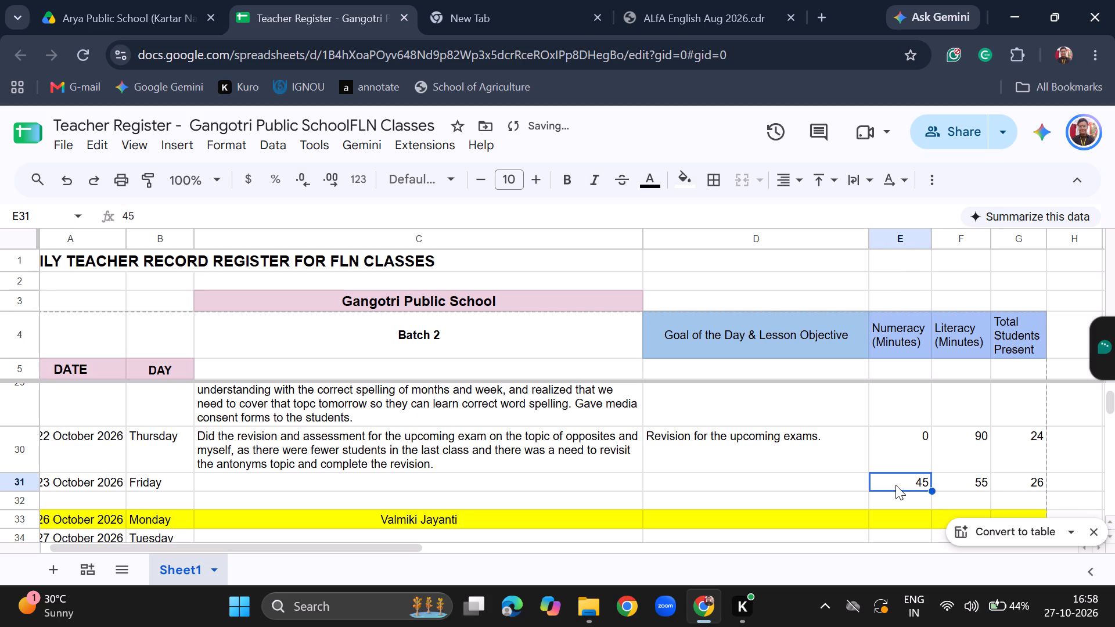
Enter "Revision for the upcoming exams." as the 23 October goal and lesson objective.
{"action": "key", "text": "Left"}
{"action": "key", "text": "Left"}
{"action": "key", "text": "Right"}
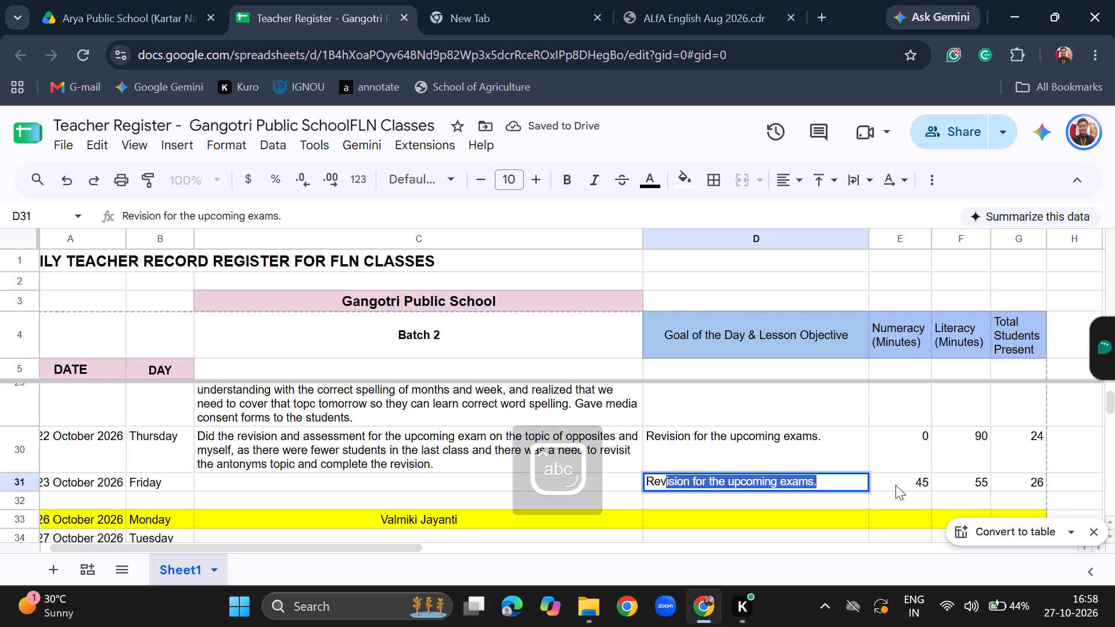
{"action": "key", "text": "Return"}
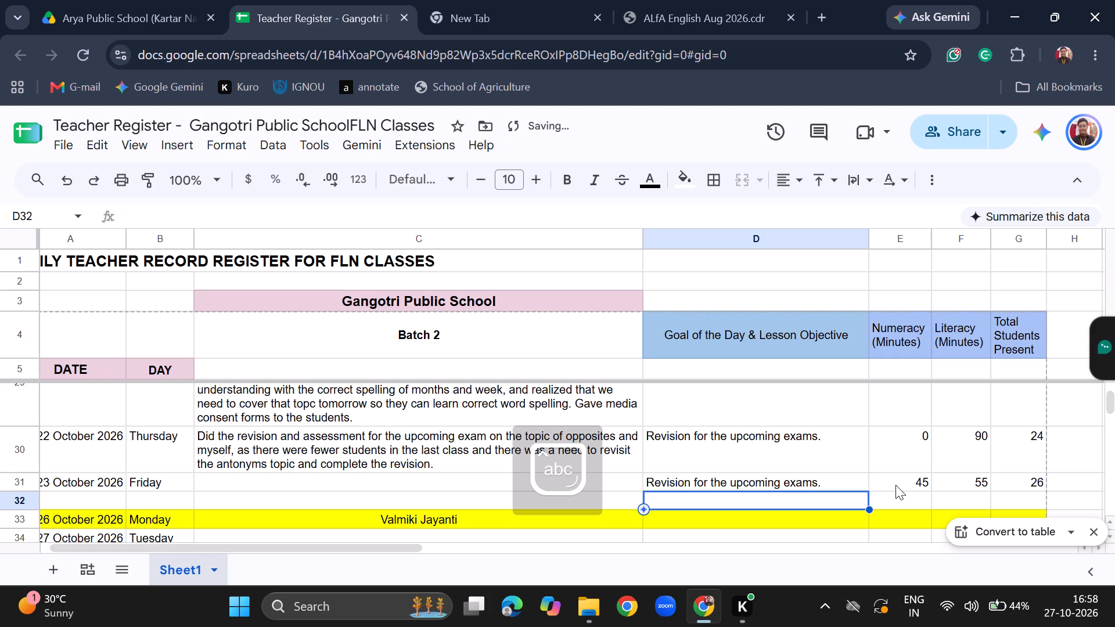
Write "Completed the revision of all the studied topics till now for the upcoming exams." as the 23 October record, accepting the suggested "topics".
{"action": "key", "text": "Left"}
{"action": "key", "text": "Up"}
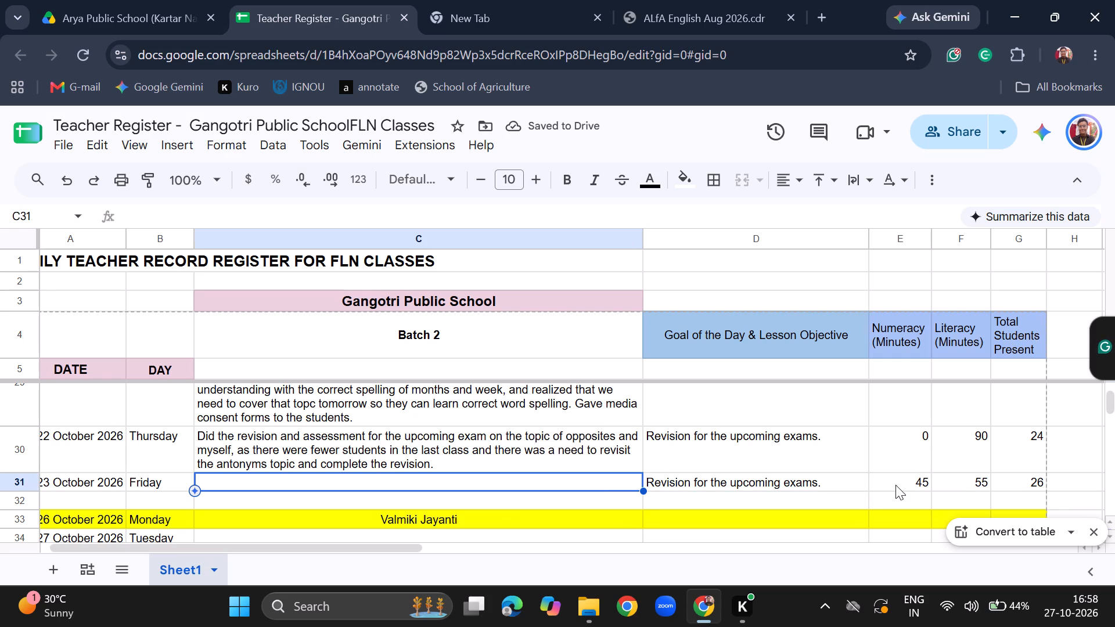
{"action": "type", "text": "ompleted the revis"}
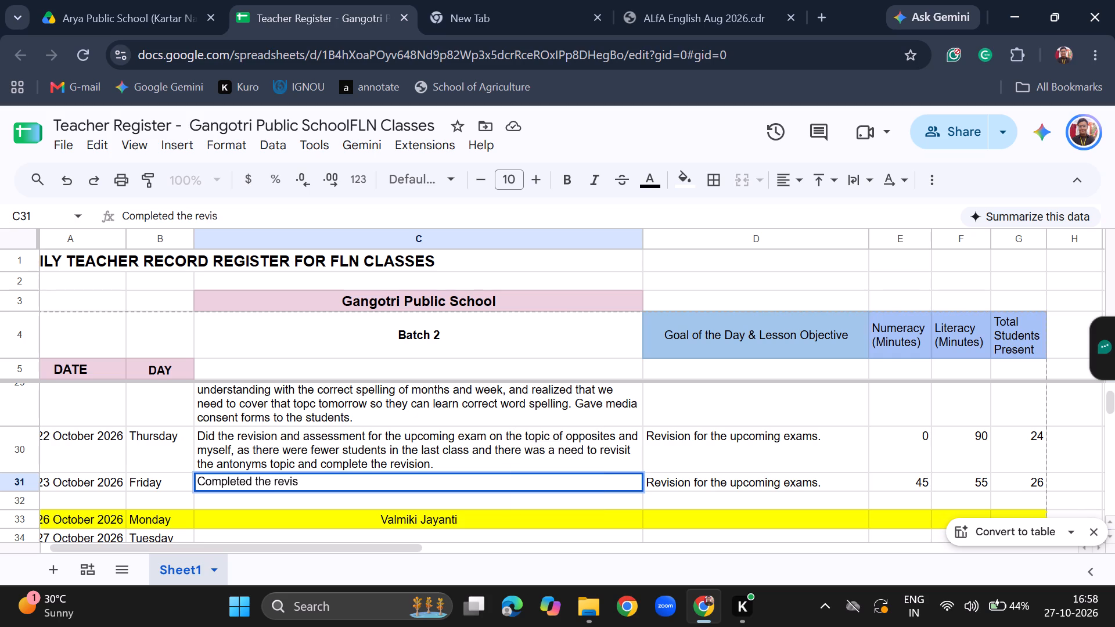
{"action": "type", "text": "ion of"}
{"action": "key", "text": "space"}
{"action": "type", "text": "all the studued"}
{"action": "key", "text": "space"}
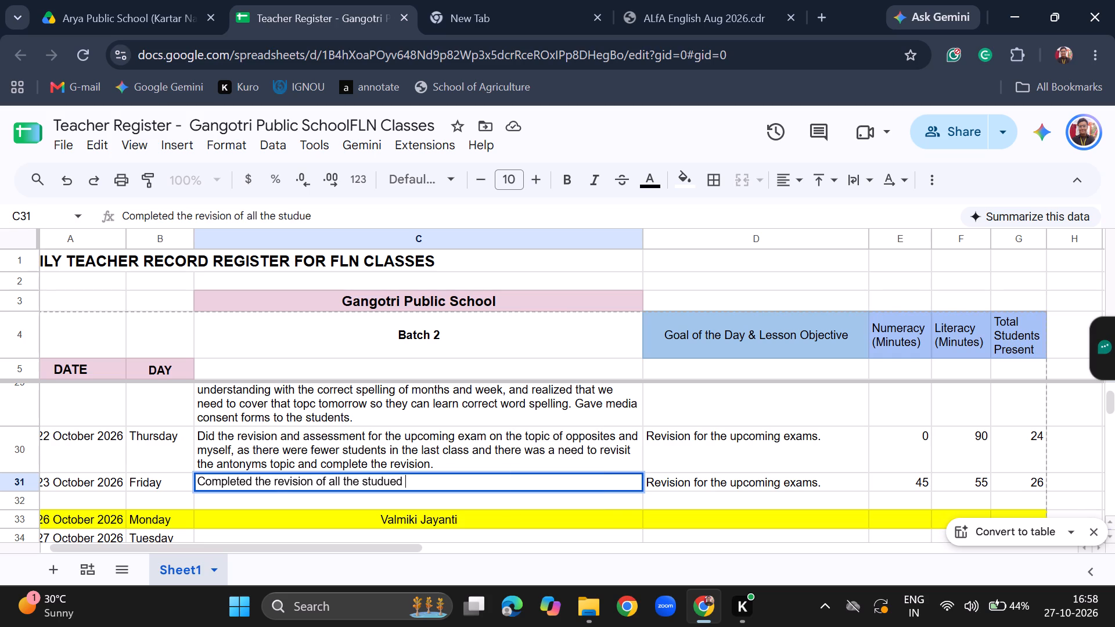
{"action": "key", "text": "BackSpace"}
{"action": "key", "text": "BackSpace"}
{"action": "key", "text": "BackSpace"}
{"action": "key", "text": "BackSpace"}
{"action": "type", "text": "ied topic till now"}
{"action": "key", "text": "space"}
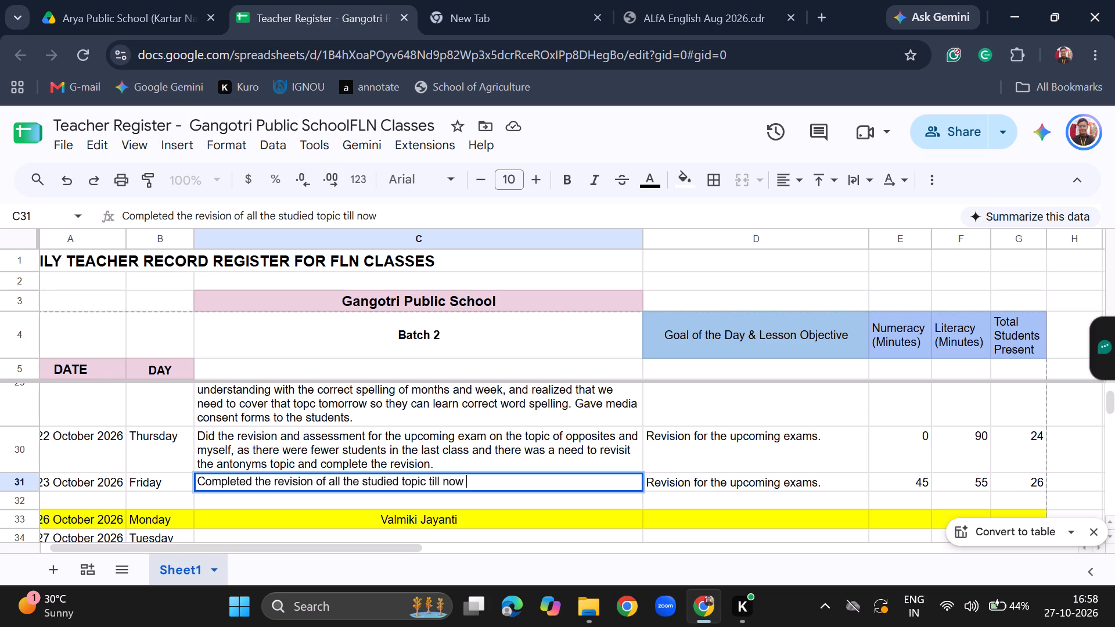
{"action": "type", "text": "for the upcoming exams."}
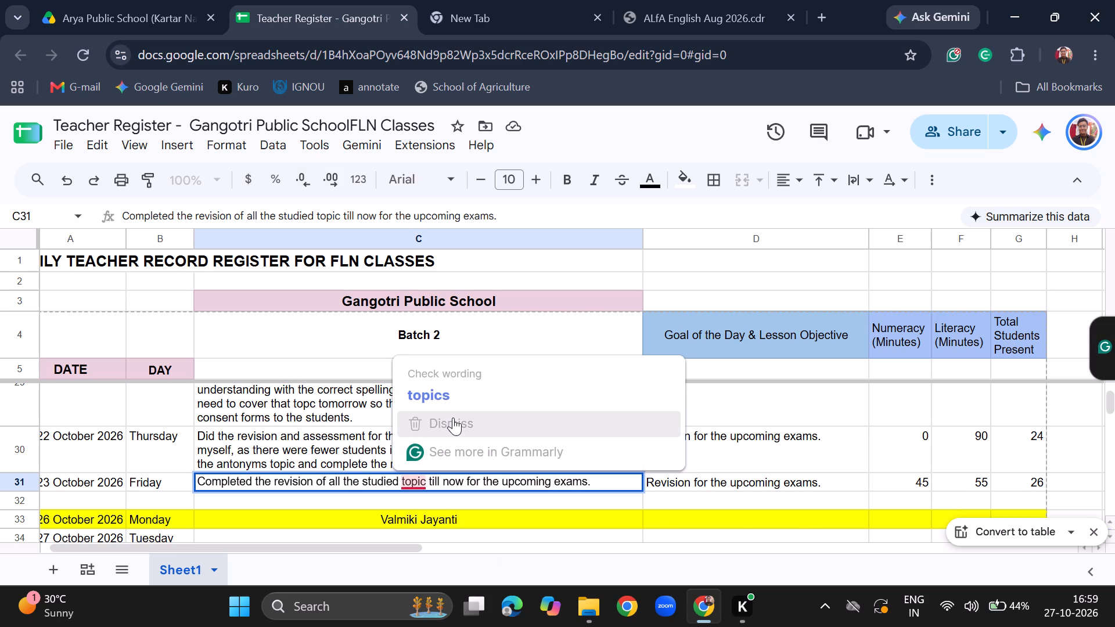
{"action": "left_click", "coordinate": [470, 398]}
{"action": "type", "text": "topics"}
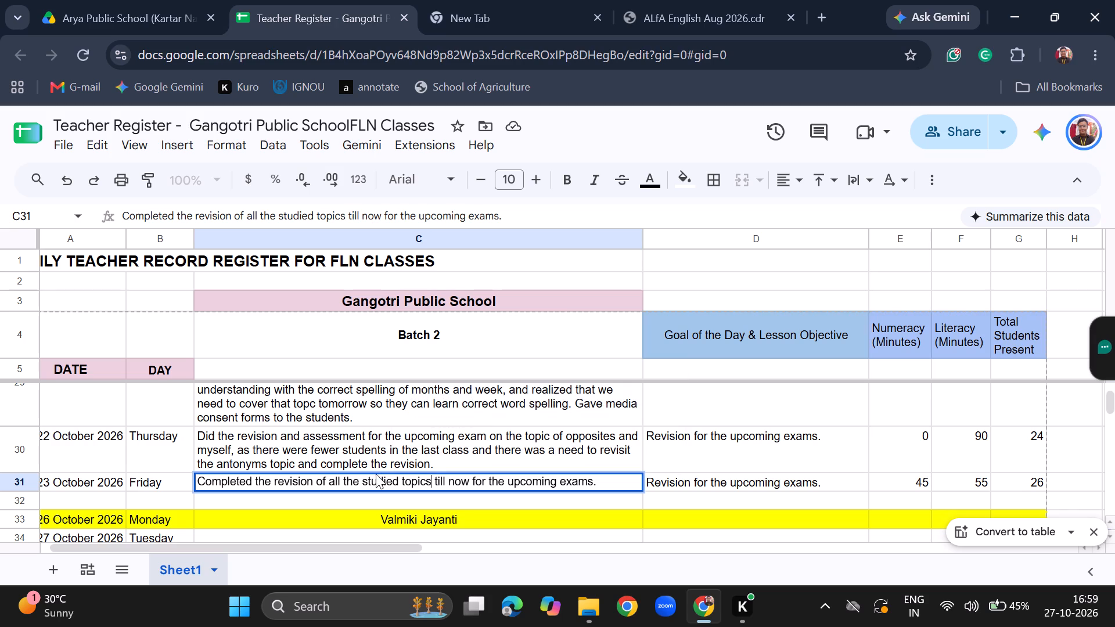
Extend the end of the 23 October lesson record with "including both the subjects.".
{"action": "left_click", "coordinate": [611, 485]}
{"action": "key", "text": "BackSpace"}
{"action": "key", "text": "space"}
{"action": "type", "text": "includi"}
{"action": "type", "text": "ng both"}
{"action": "key", "text": "space"}
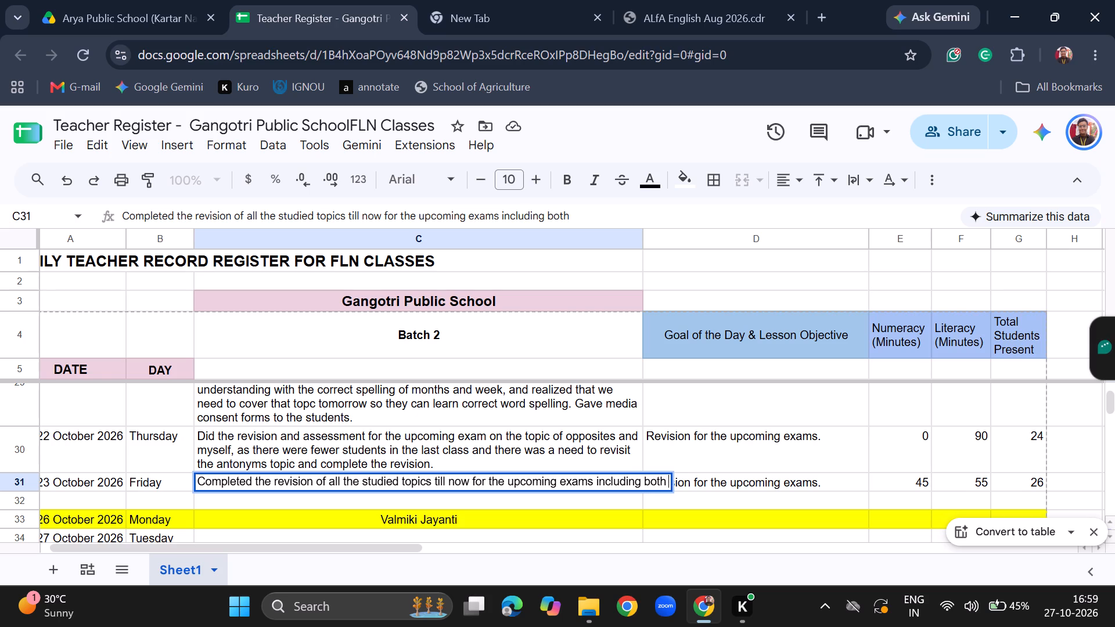
{"action": "key", "text": "BackSpace"}
{"action": "key", "text": "space"}
{"action": "type", "text": "the subjects."}
{"action": "key", "text": "Return"}
Enter "Paper Duty and Mathematics Revision" as the 27 October goal and lesson objective.
{"action": "scroll", "coordinate": [624, 484], "scroll_direction": "down", "scroll_amount": 1}
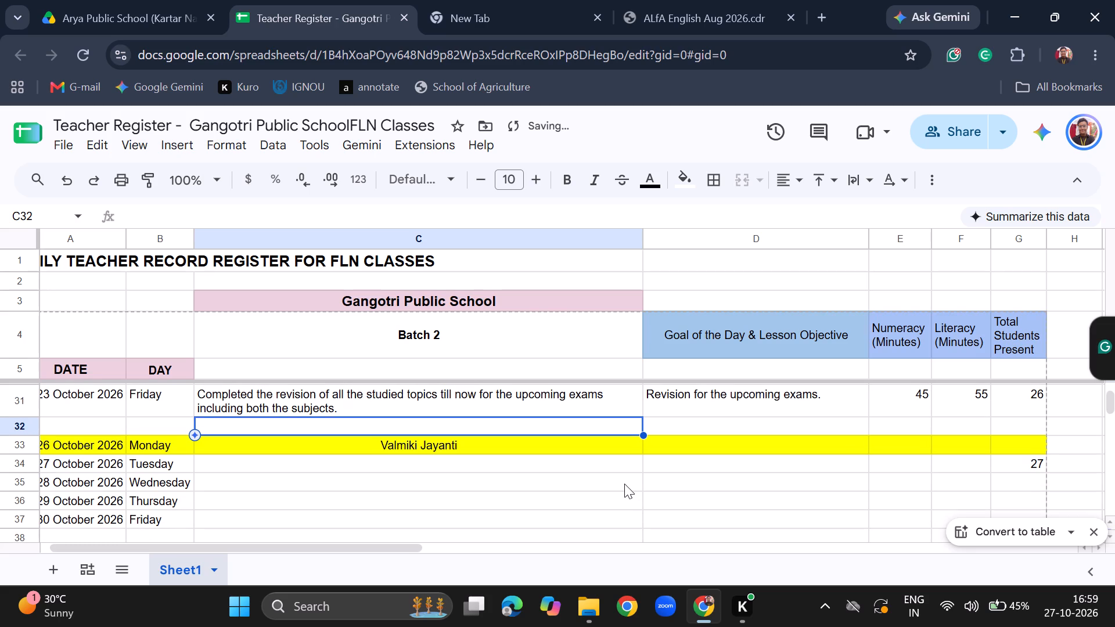
{"action": "left_click", "coordinate": [840, 470]}
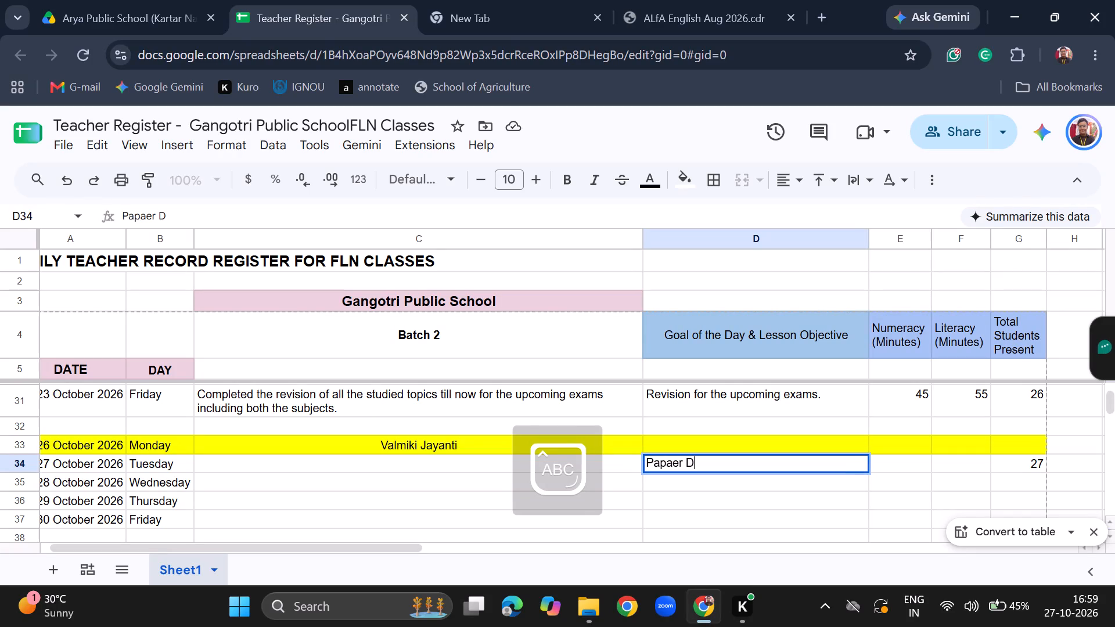
{"action": "key", "text": "BackSpace"}
{"action": "key", "text": "BackSpace"}
{"action": "key", "text": "BackSpace"}
{"action": "key", "text": "BackSpace"}
{"action": "key", "text": "BackSpace"}
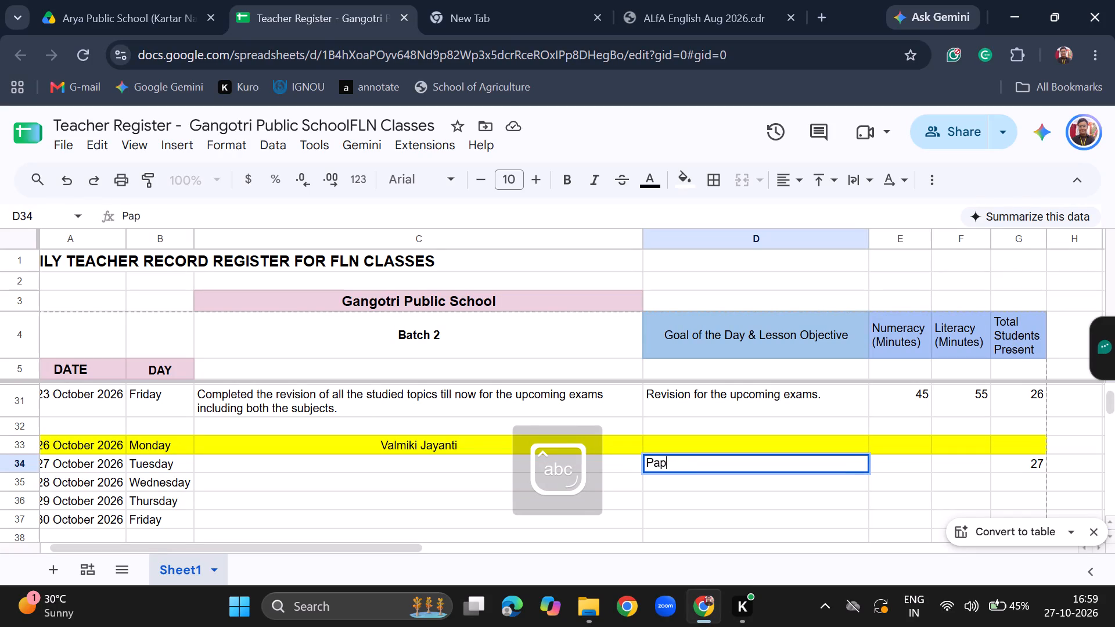
{"action": "type", "text": "uty and"}
{"action": "key", "text": "space"}
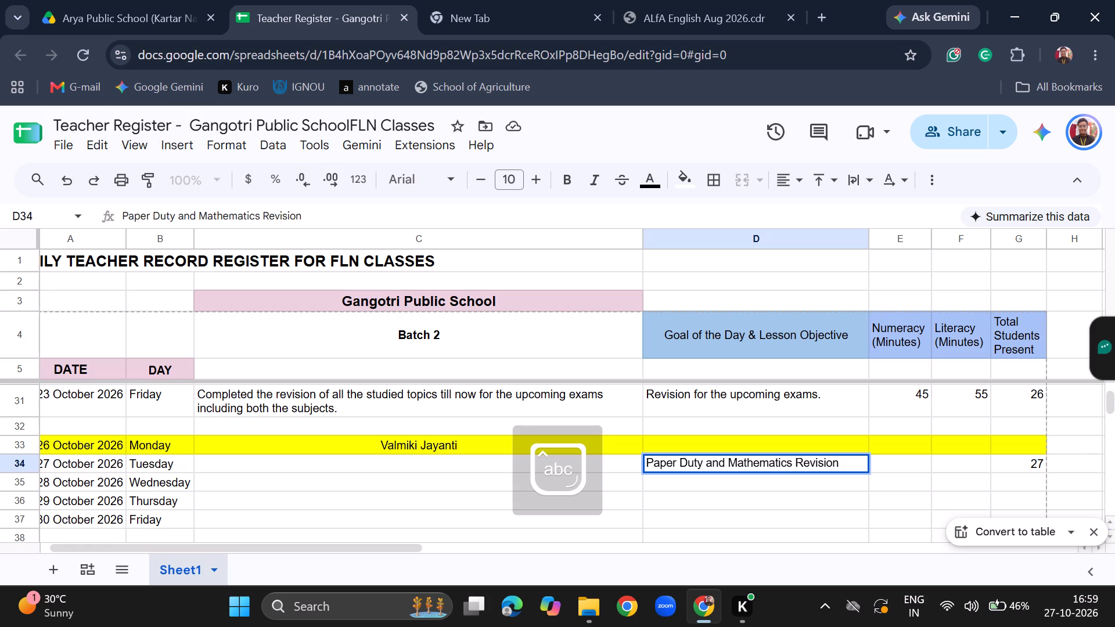
{"action": "key", "text": "Right"}
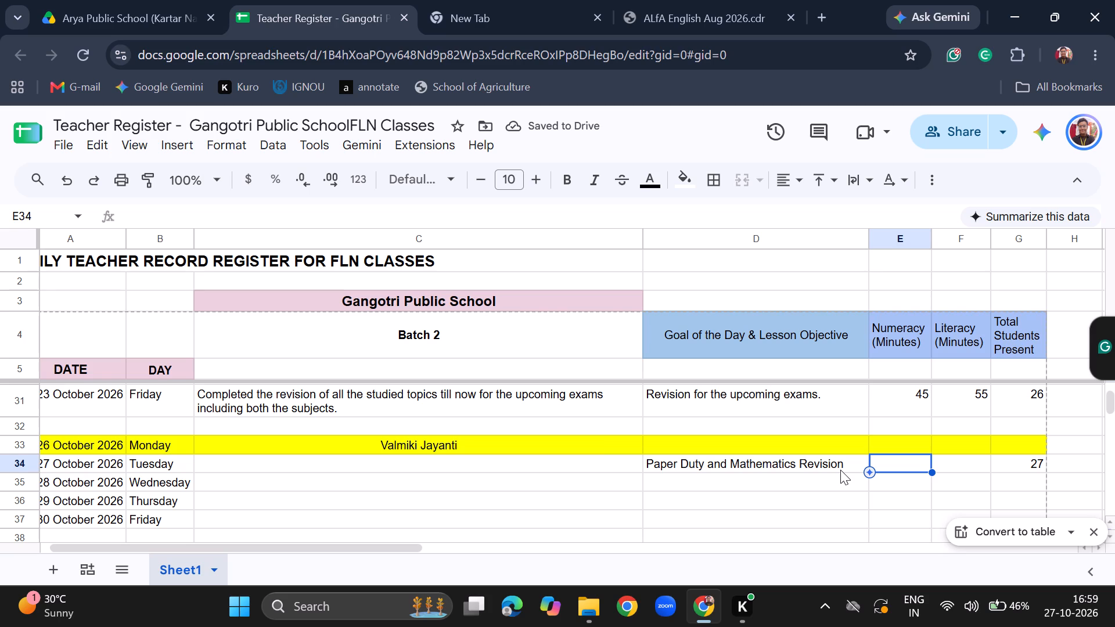
Enter 30 numeracy minutes and 0 literacy minutes for 27 October.
{"action": "scroll", "coordinate": [840, 470], "scroll_direction": "up", "scroll_amount": 2}
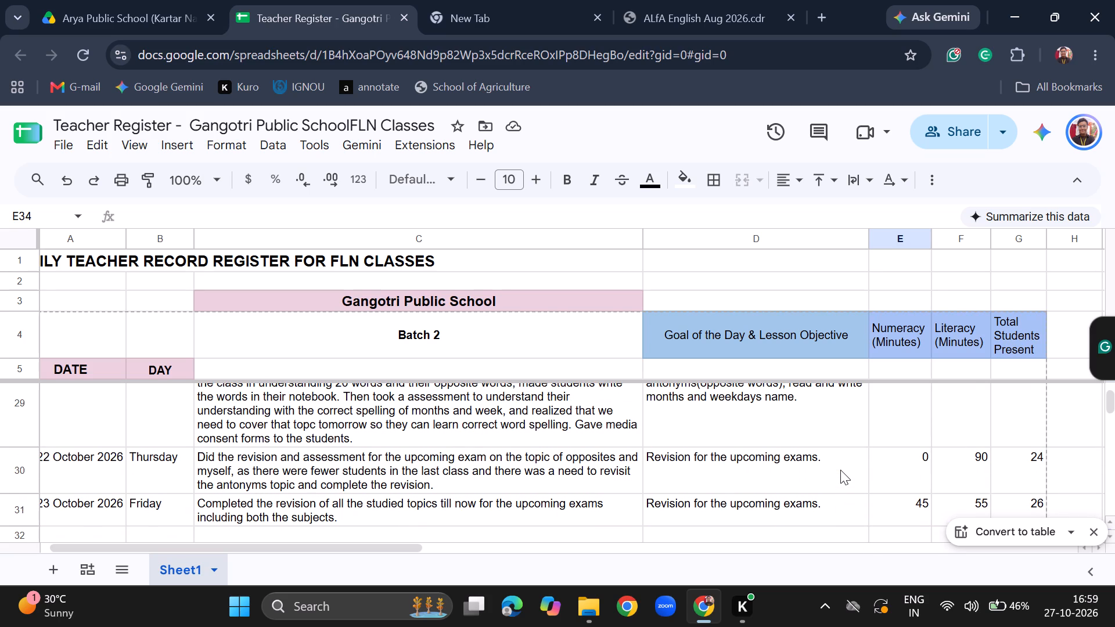
{"action": "scroll", "coordinate": [840, 470], "scroll_direction": "down", "scroll_amount": 1}
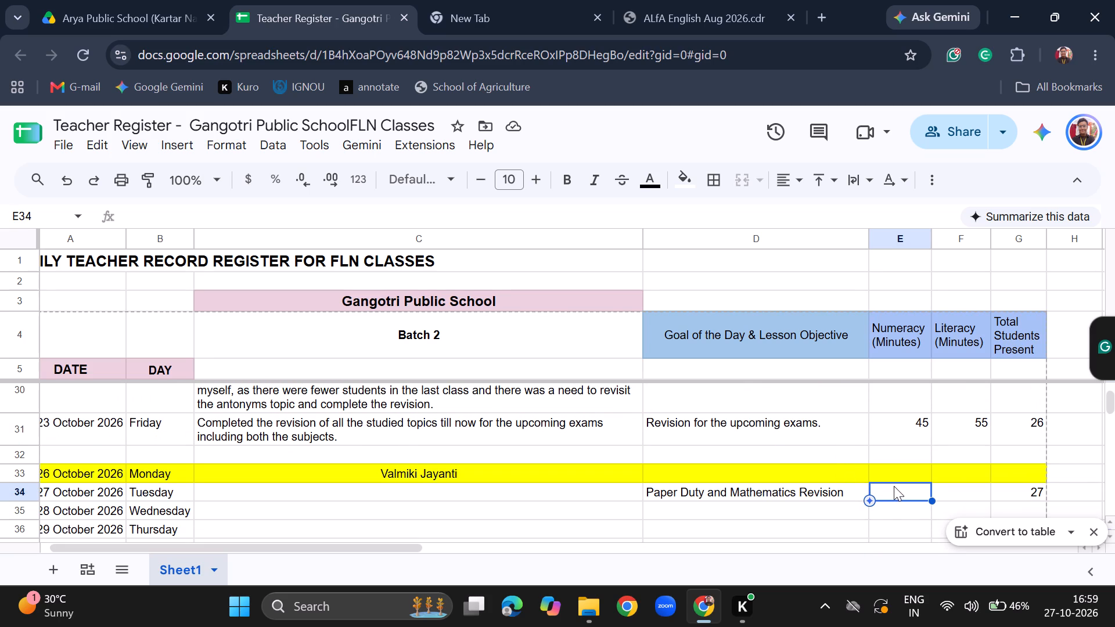
{"action": "type", "text": "30"}
{"action": "key", "text": "Right"}
{"action": "key", "text": "0"}
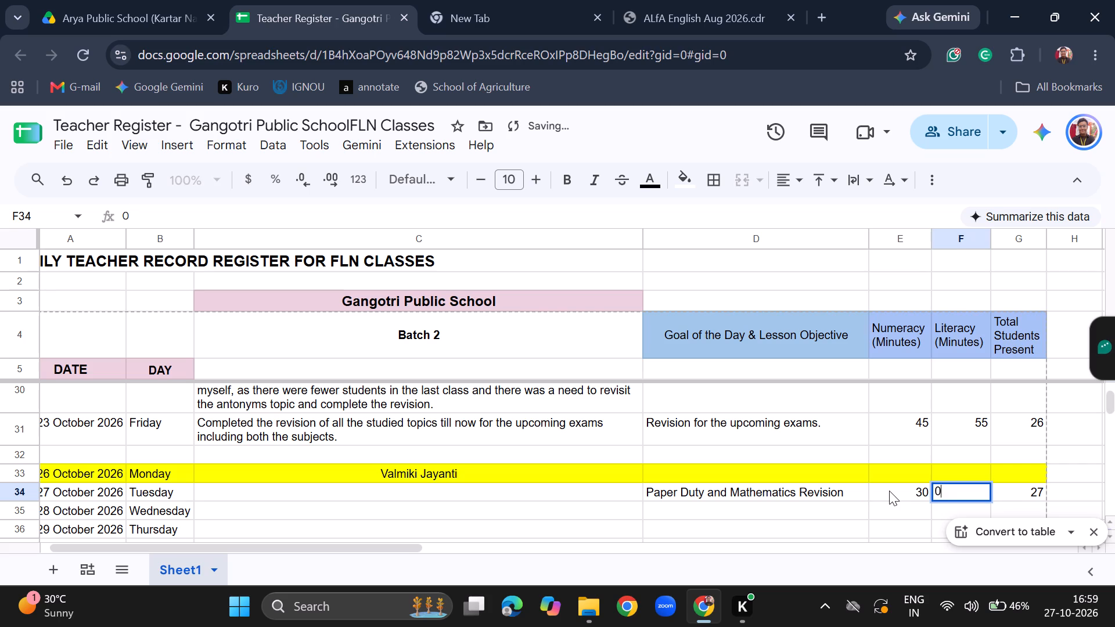
{"action": "key", "text": "Left"}
Begin the 27 October lesson record with "Today was English paper so had to be present in classroom during".
{"action": "key", "text": "Left"}
{"action": "key", "text": "Left"}
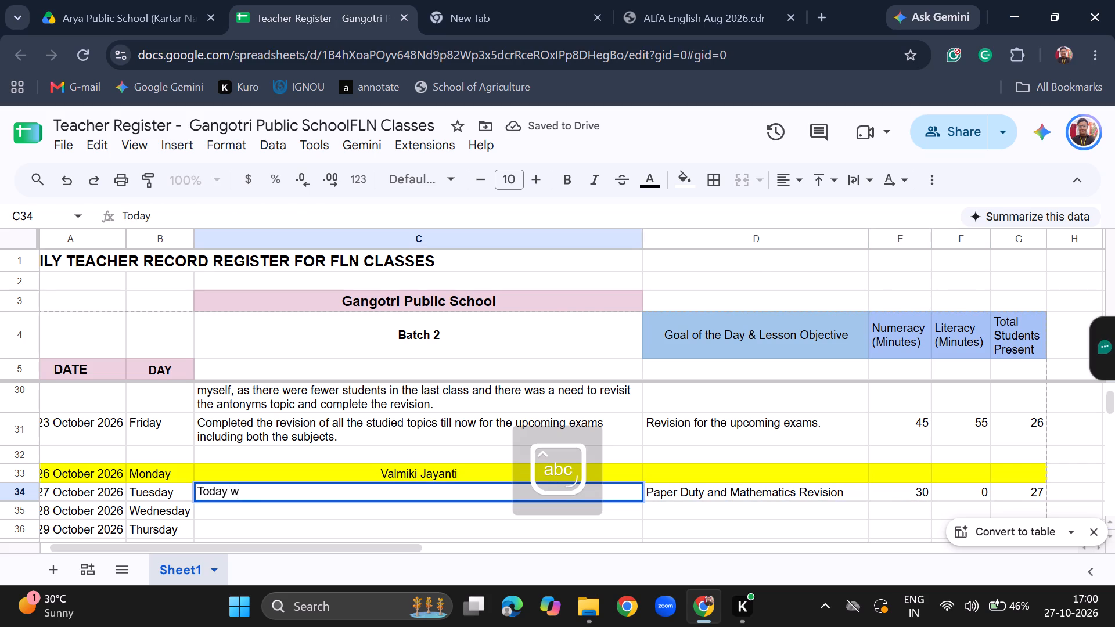
{"action": "type", "text": "nglish pape"}
{"action": "key", "text": "space"}
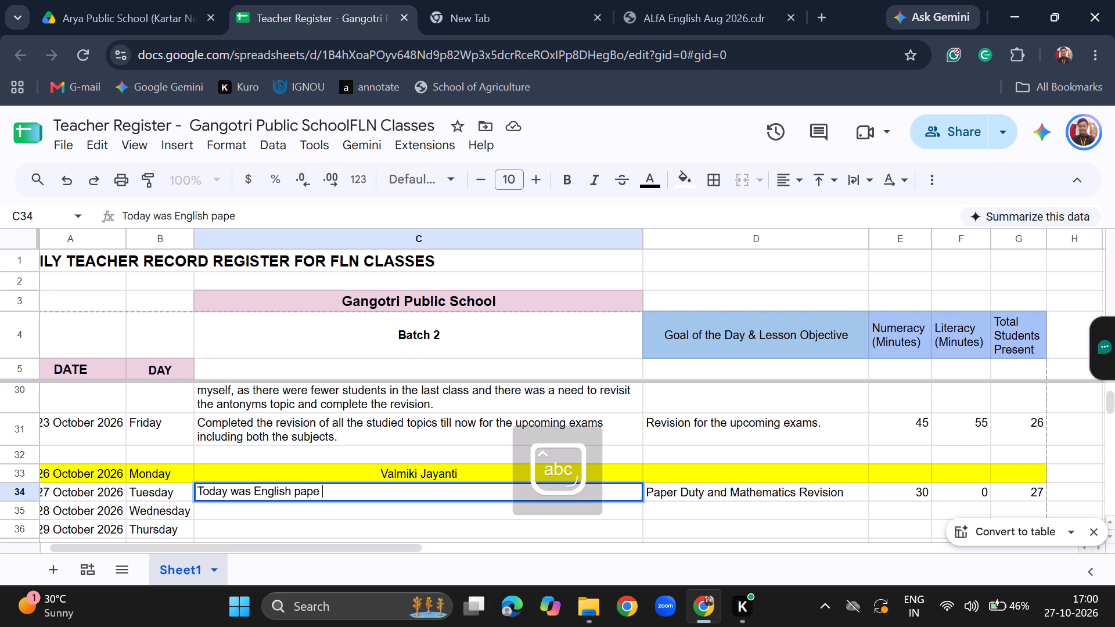
{"action": "key", "text": "BackSpace"}
{"action": "type", "text": "r so had to e"}
{"action": "key", "text": "space"}
{"action": "key", "text": "BackSpace"}
{"action": "key", "text": "BackSpace"}
{"action": "type", "text": "be present in classroom during"}
{"action": "key", "text": "space"}
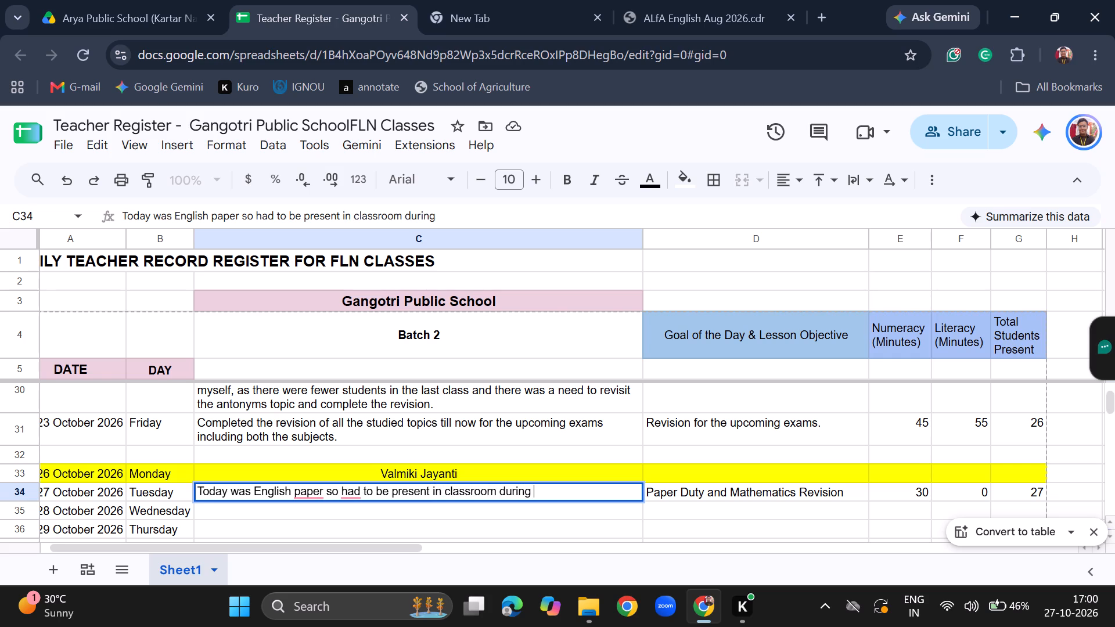
Continue the 27 October record with "paper and after te exam, got about only 30 minutes so completed the revision for mathematics exam tomorrow.".
{"action": "type", "text": "paper and after te ex"}
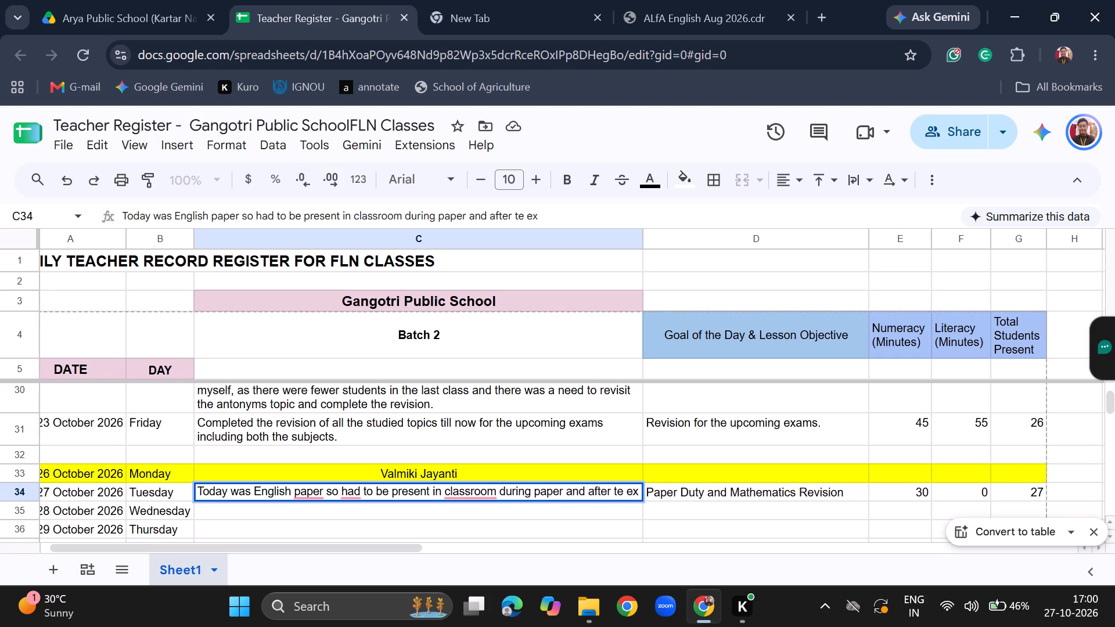
{"action": "type", "text": "am, got abou"}
{"action": "key", "text": "space"}
{"action": "key", "text": "BackSpace"}
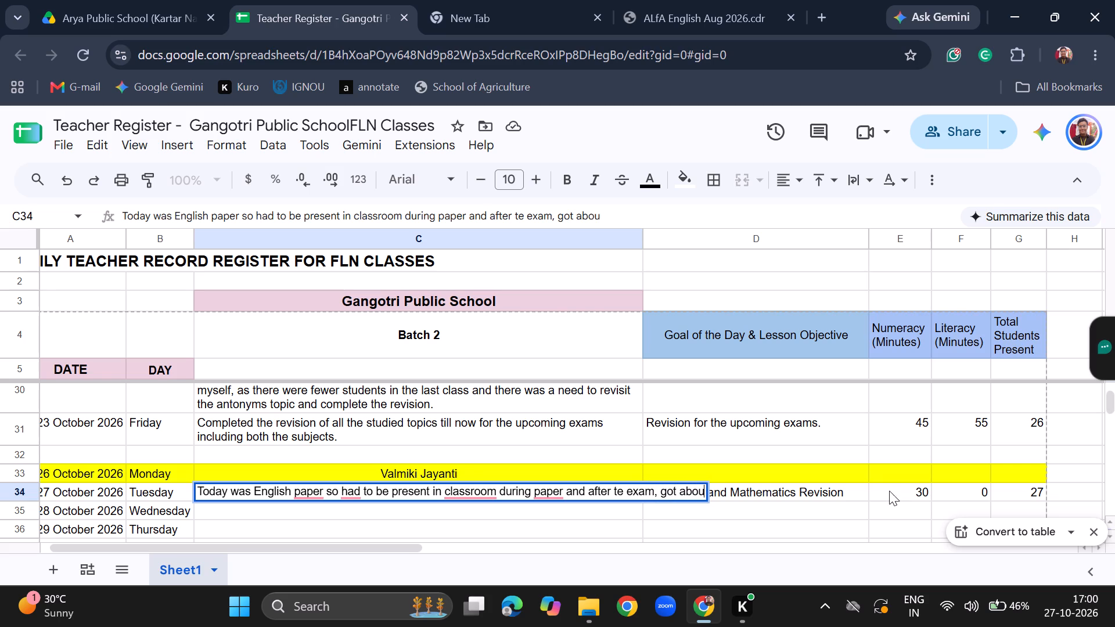
{"action": "type", "text": "t only 30 minutes so completed the revisio"}
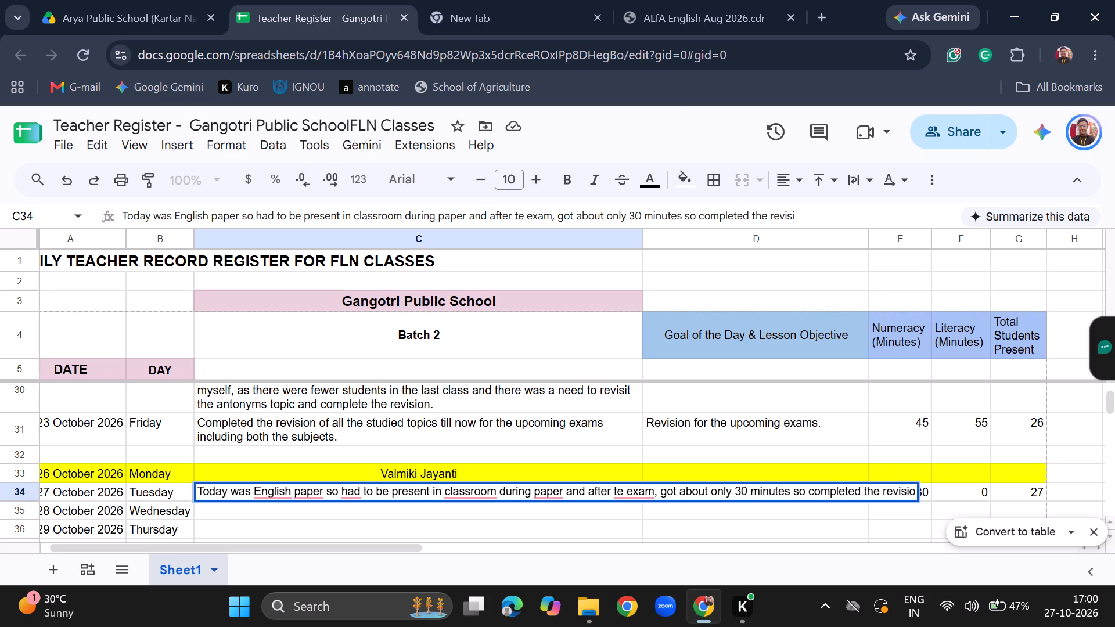
{"action": "type", "text": "n for mathematics eca"}
{"action": "key", "text": "space"}
{"action": "key", "text": "BackSpace"}
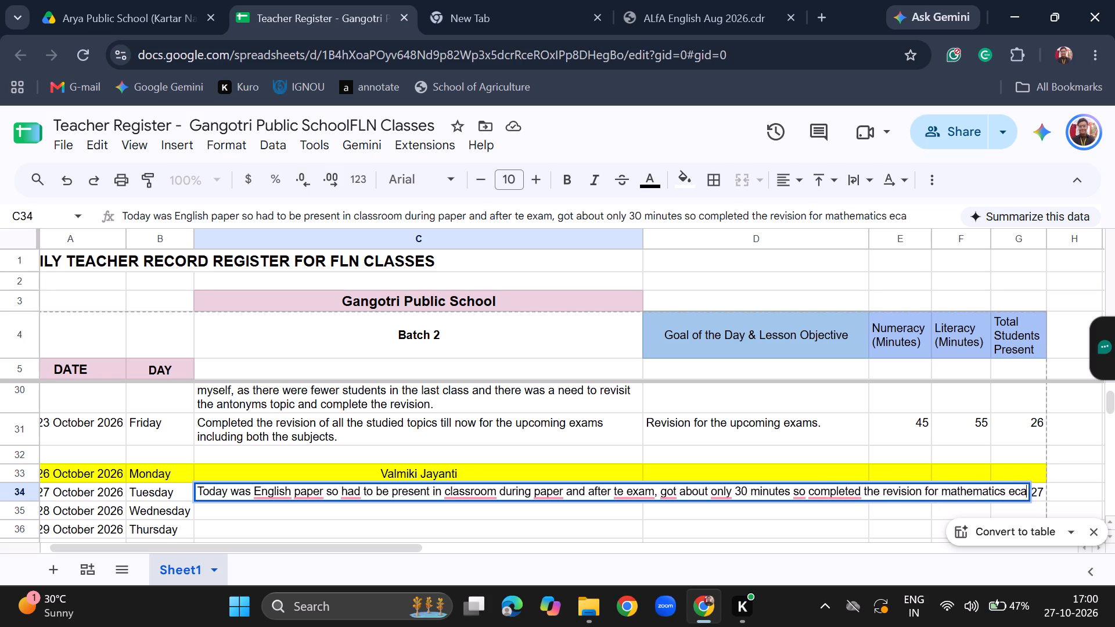
{"action": "key", "text": "BackSpace"}
{"action": "key", "text": "BackSpace"}
{"action": "key", "text": "BackSpace"}
{"action": "type", "text": "exam tomorrow."}
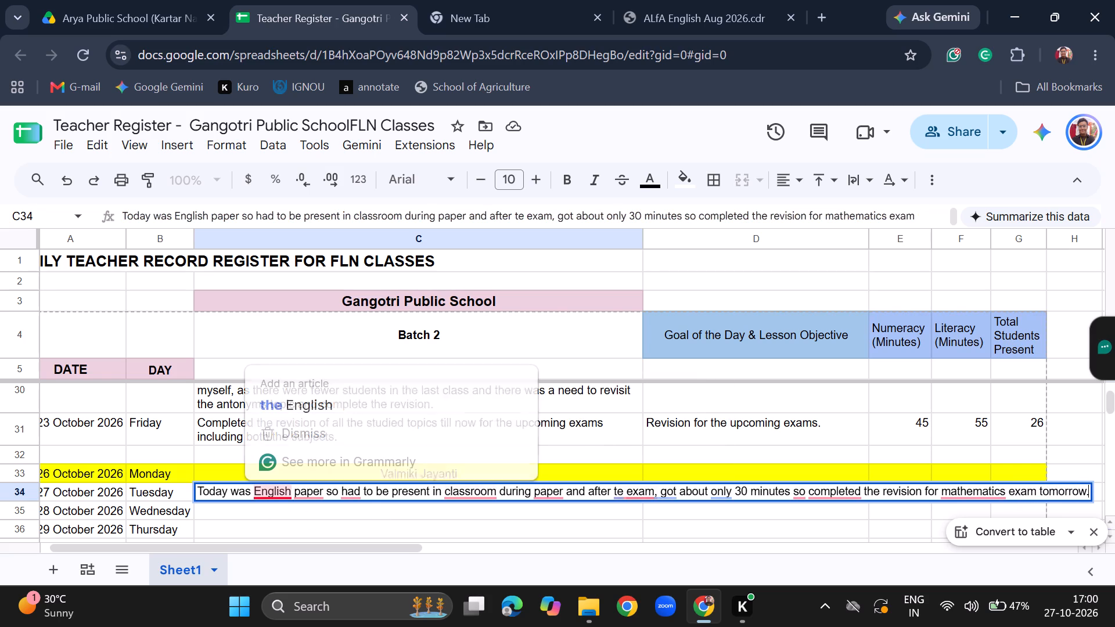
Accept the grammar suggestions "the English", "paper,", "I had", "the classroom" and "the paper" in the 27 October record.
{"action": "left_click", "coordinate": [336, 399]}
{"action": "type", "text": "the"}
{"action": "key", "text": "space"}
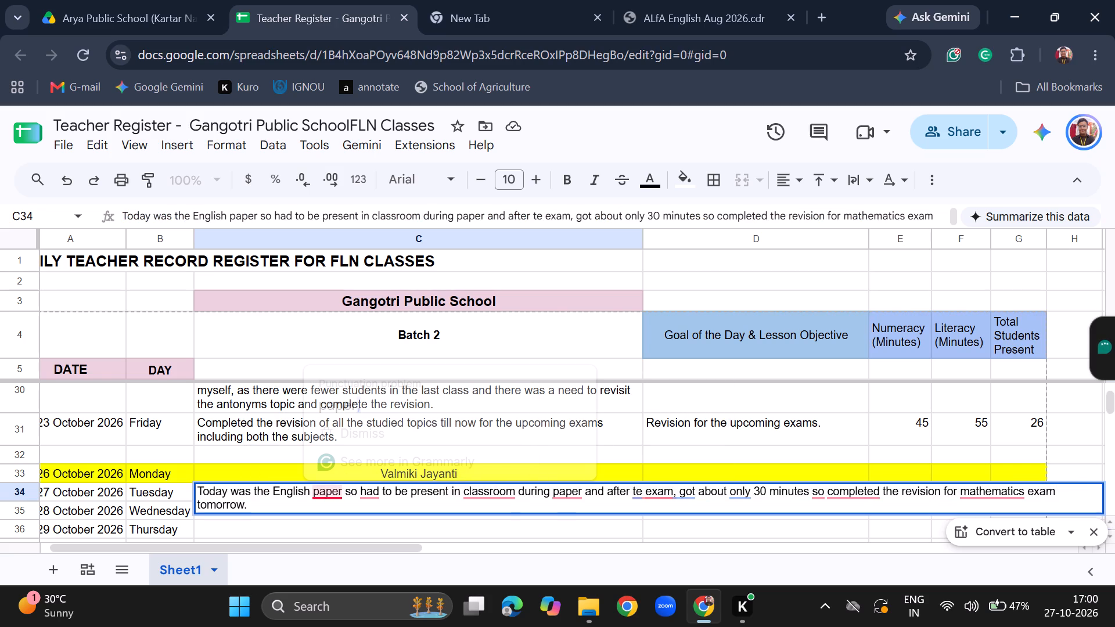
{"action": "left_click", "coordinate": [367, 405]}
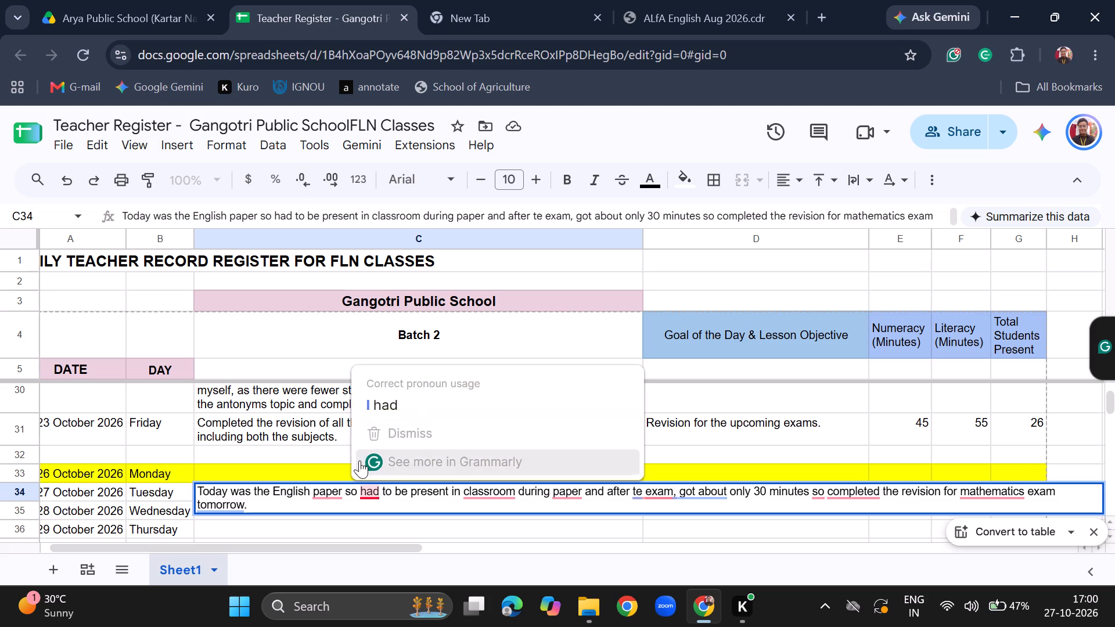
{"action": "left_click", "coordinate": [353, 409]}
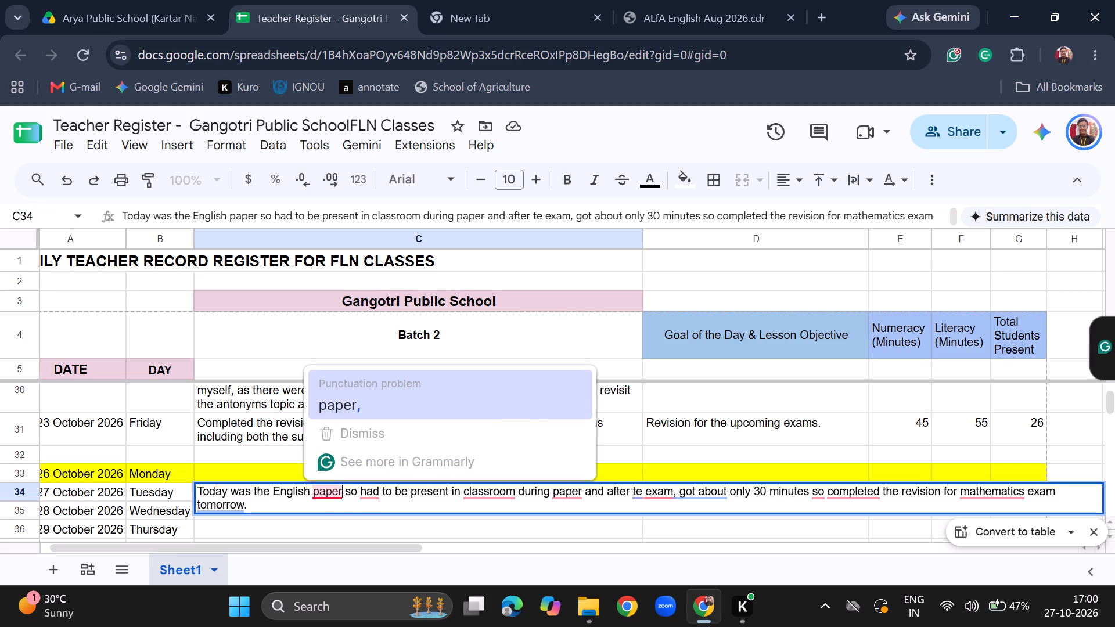
{"action": "key", "text": "comma"}
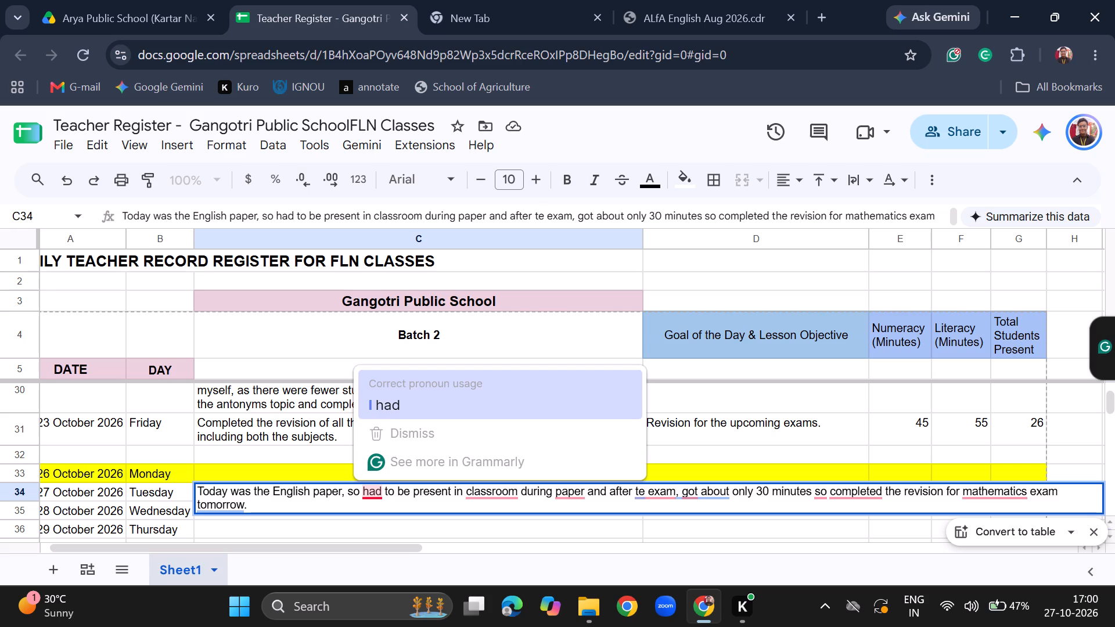
{"action": "left_click", "coordinate": [403, 405]}
{"action": "type", "text": "I"}
{"action": "key", "text": "space"}
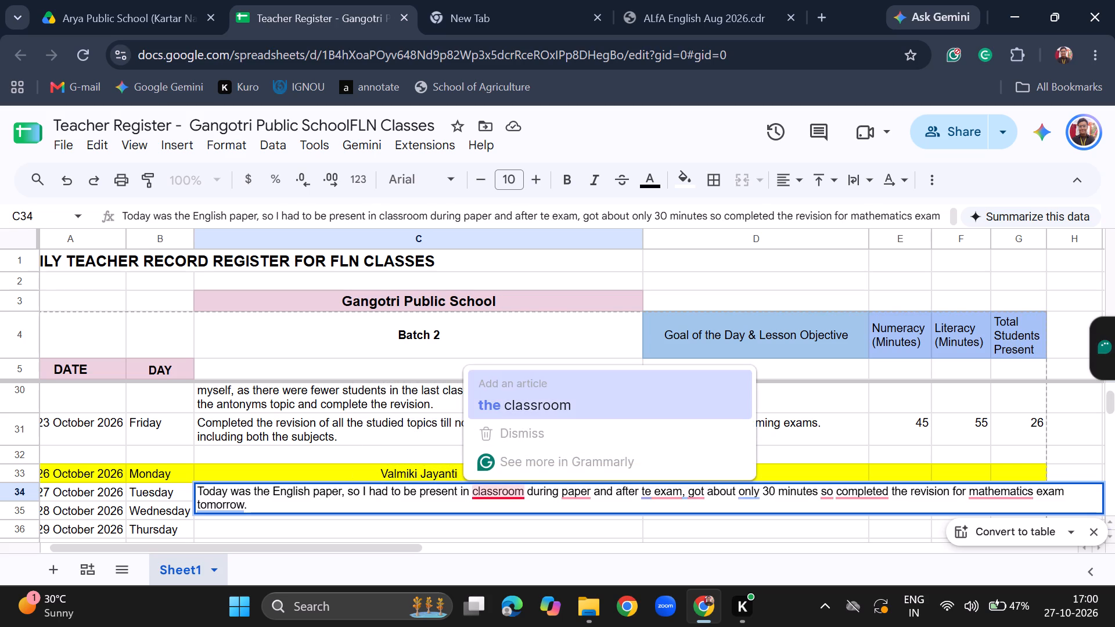
{"action": "left_click", "coordinate": [551, 410]}
{"action": "type", "text": "the"}
{"action": "key", "text": "space"}
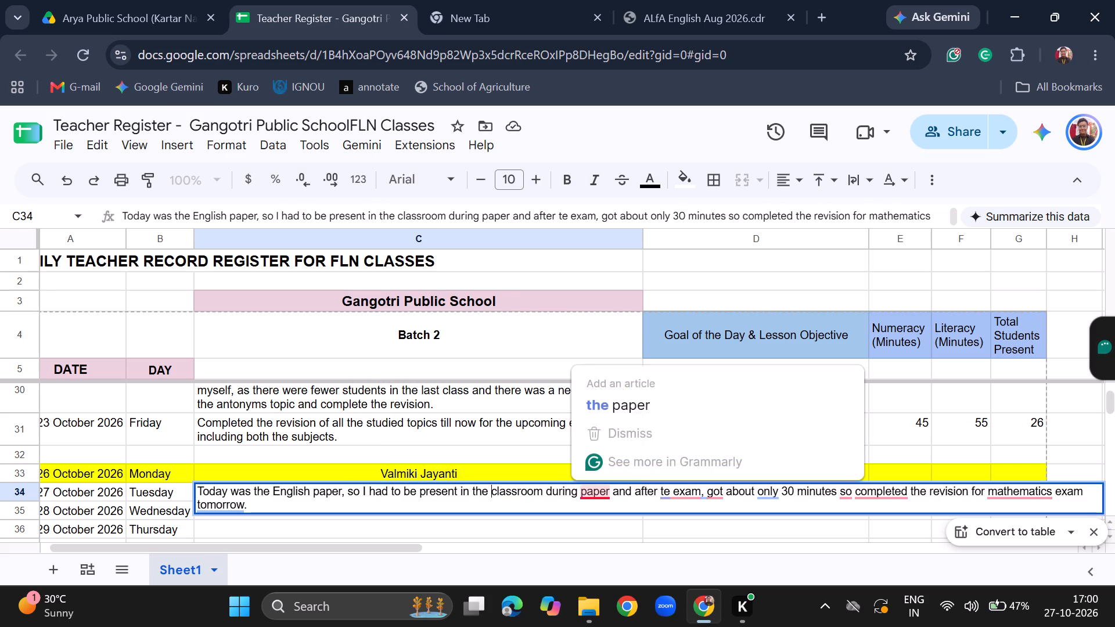
{"action": "left_click", "coordinate": [623, 411]}
{"action": "type", "text": "the"}
{"action": "key", "text": "space"}
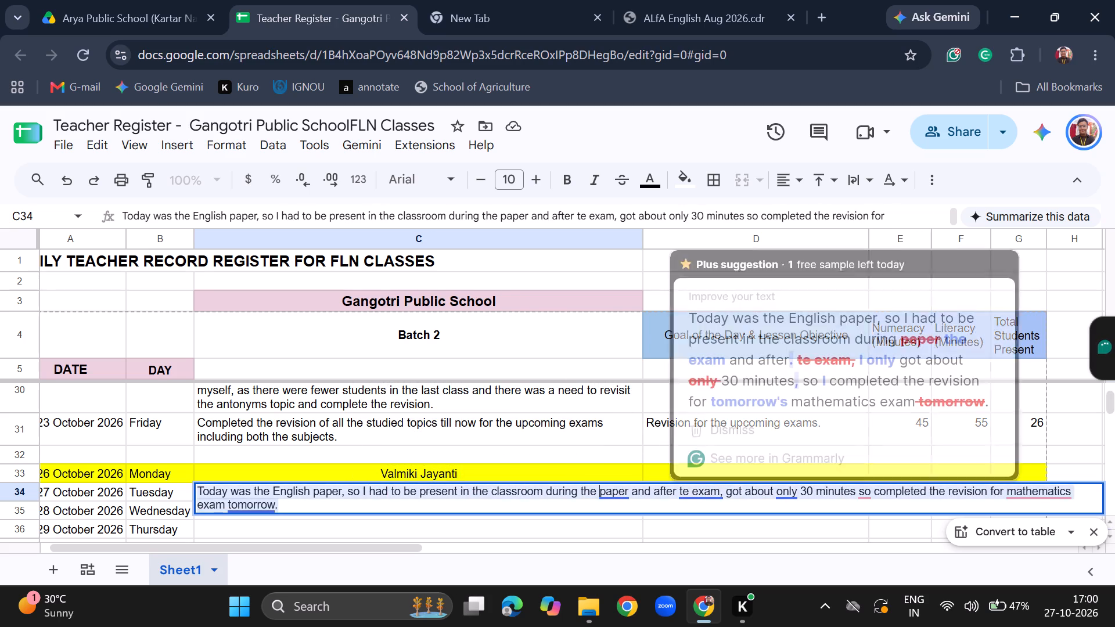
Accept the suggested rewrite of the whole 27 October record, including changing "got" to "had".
{"action": "left_click", "coordinate": [768, 358]}
{"action": "key", "text": "ctrl+v"}
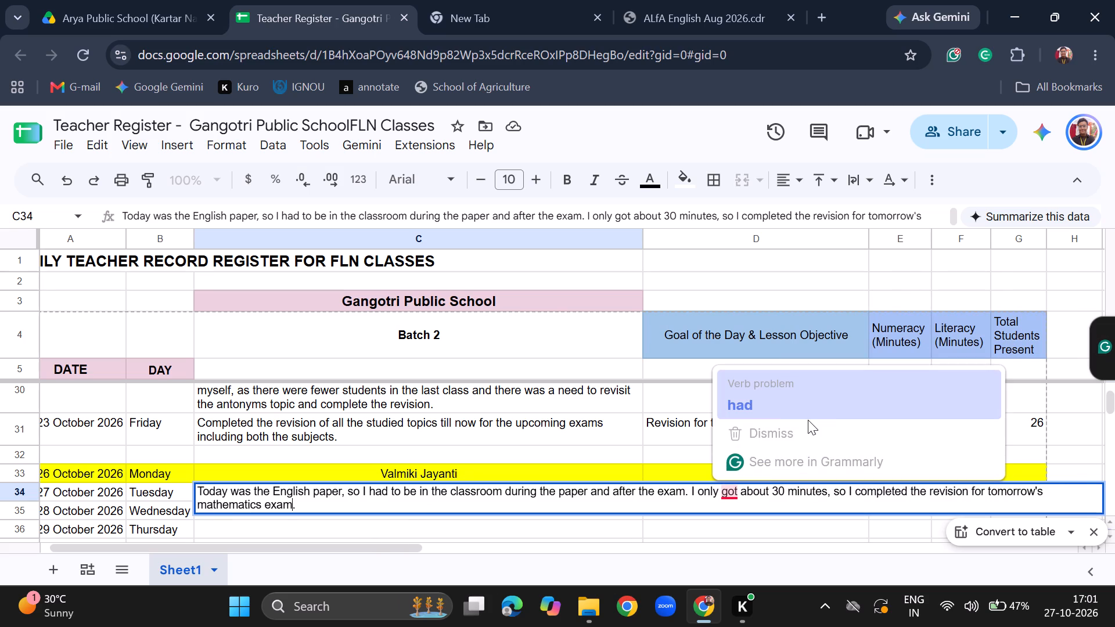
{"action": "left_click", "coordinate": [808, 420]}
{"action": "left_click", "coordinate": [764, 402]}
{"action": "type", "text": "had"}
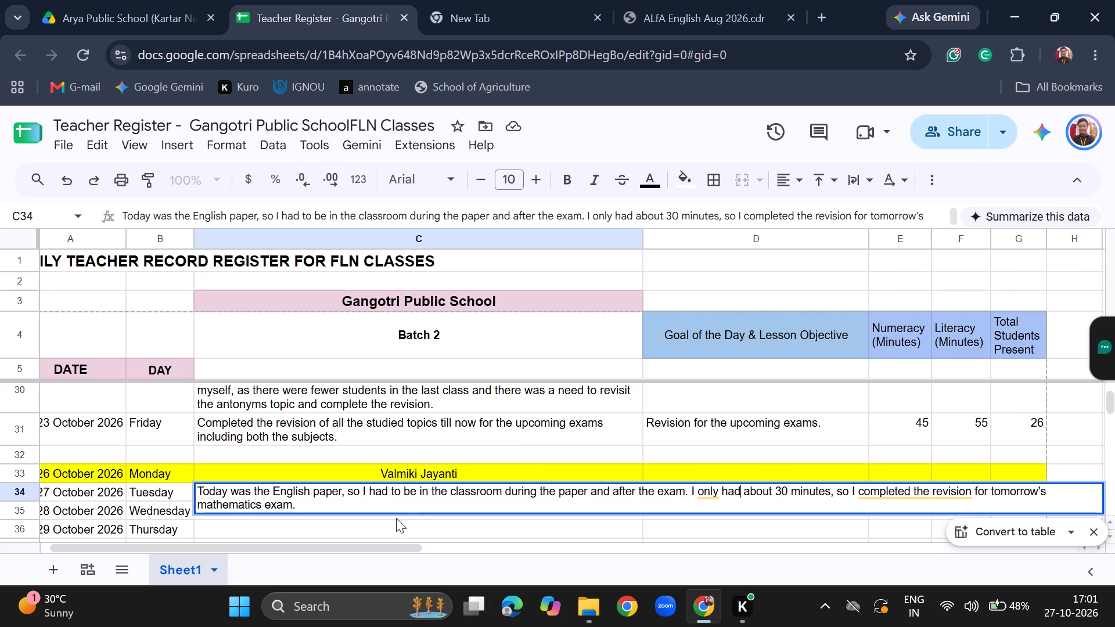
{"action": "left_click", "coordinate": [786, 505]}
{"action": "left_click", "coordinate": [741, 435]}
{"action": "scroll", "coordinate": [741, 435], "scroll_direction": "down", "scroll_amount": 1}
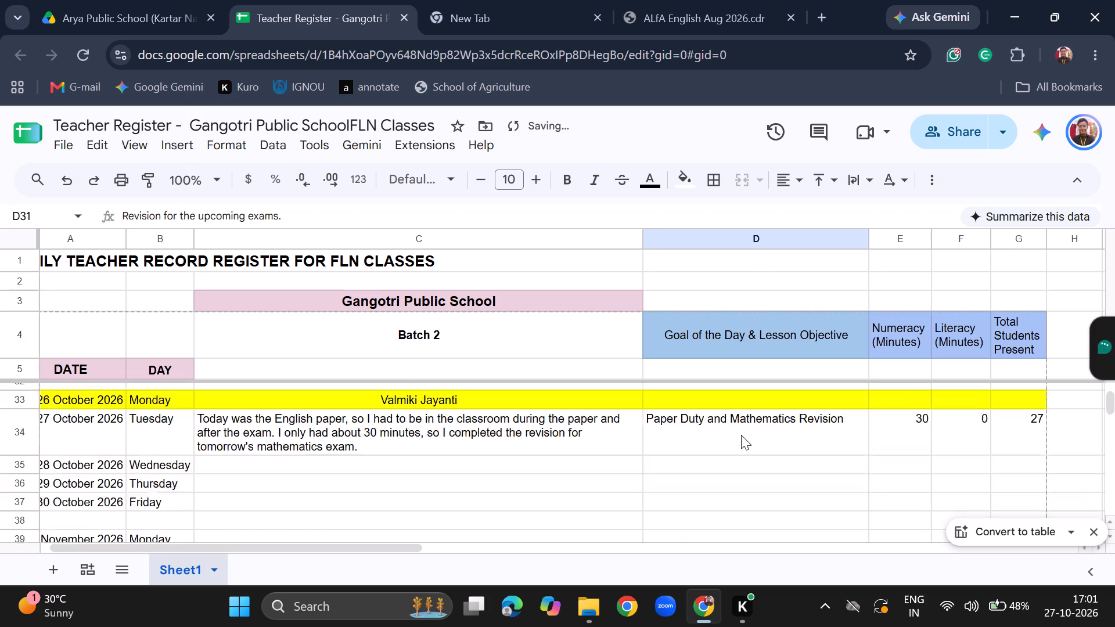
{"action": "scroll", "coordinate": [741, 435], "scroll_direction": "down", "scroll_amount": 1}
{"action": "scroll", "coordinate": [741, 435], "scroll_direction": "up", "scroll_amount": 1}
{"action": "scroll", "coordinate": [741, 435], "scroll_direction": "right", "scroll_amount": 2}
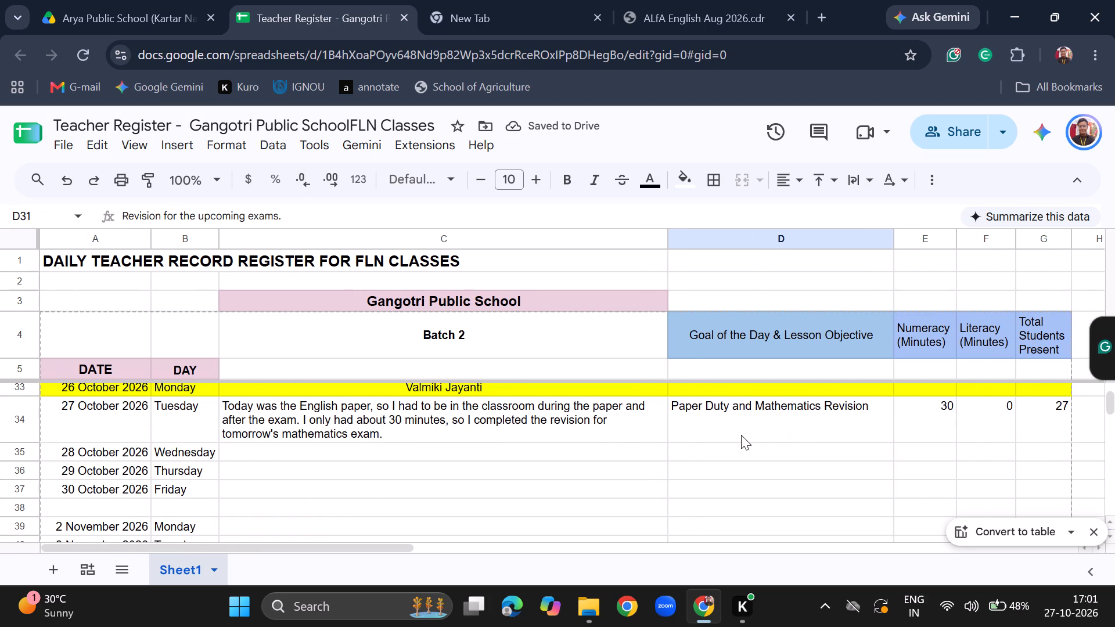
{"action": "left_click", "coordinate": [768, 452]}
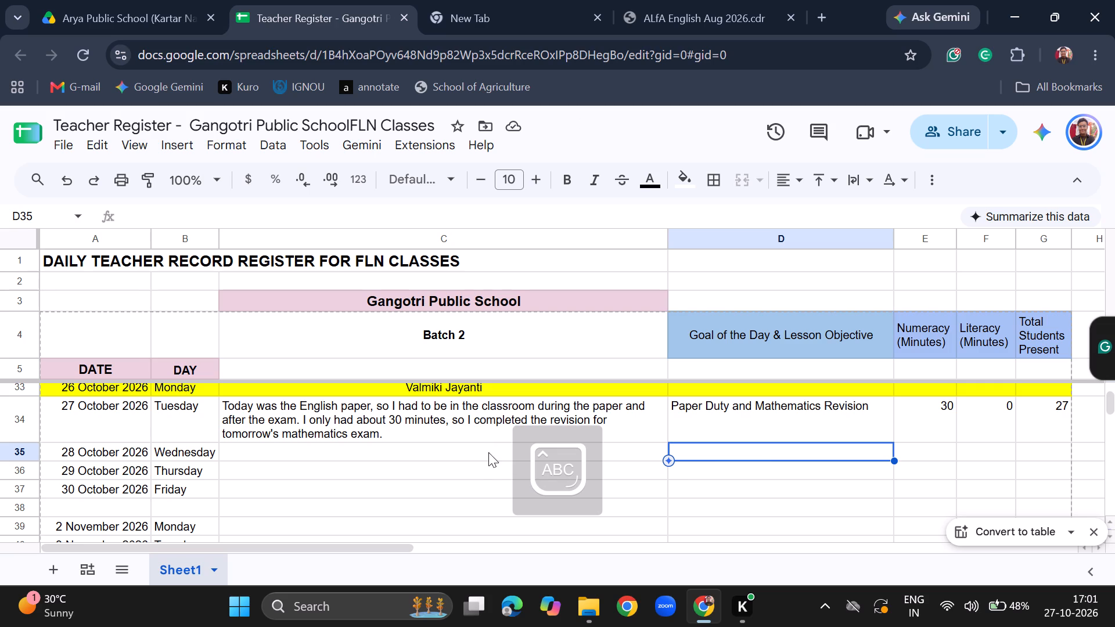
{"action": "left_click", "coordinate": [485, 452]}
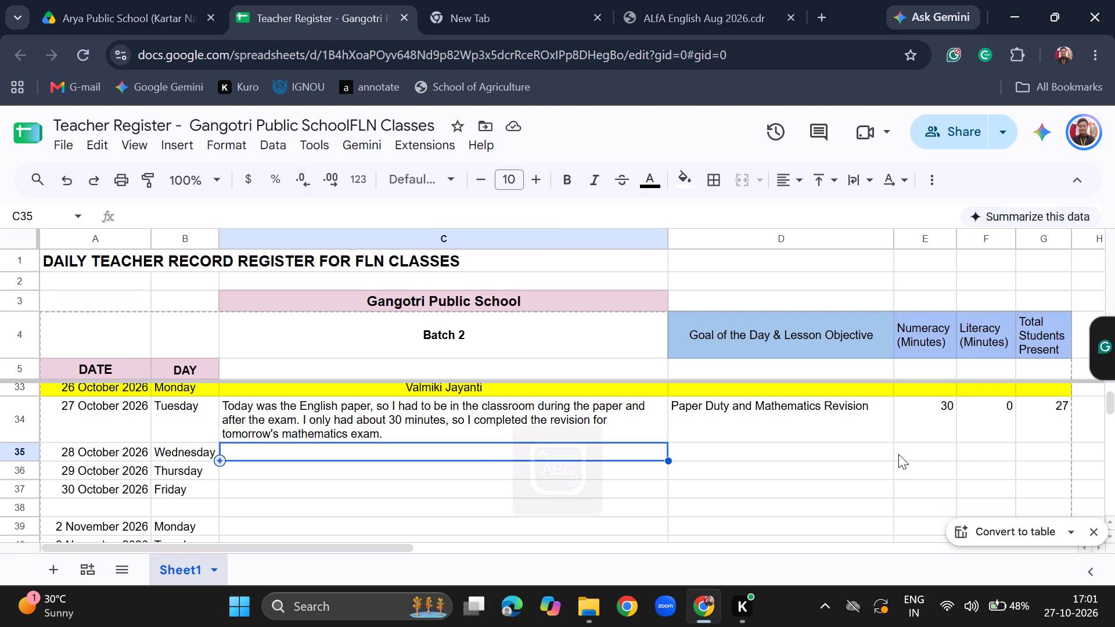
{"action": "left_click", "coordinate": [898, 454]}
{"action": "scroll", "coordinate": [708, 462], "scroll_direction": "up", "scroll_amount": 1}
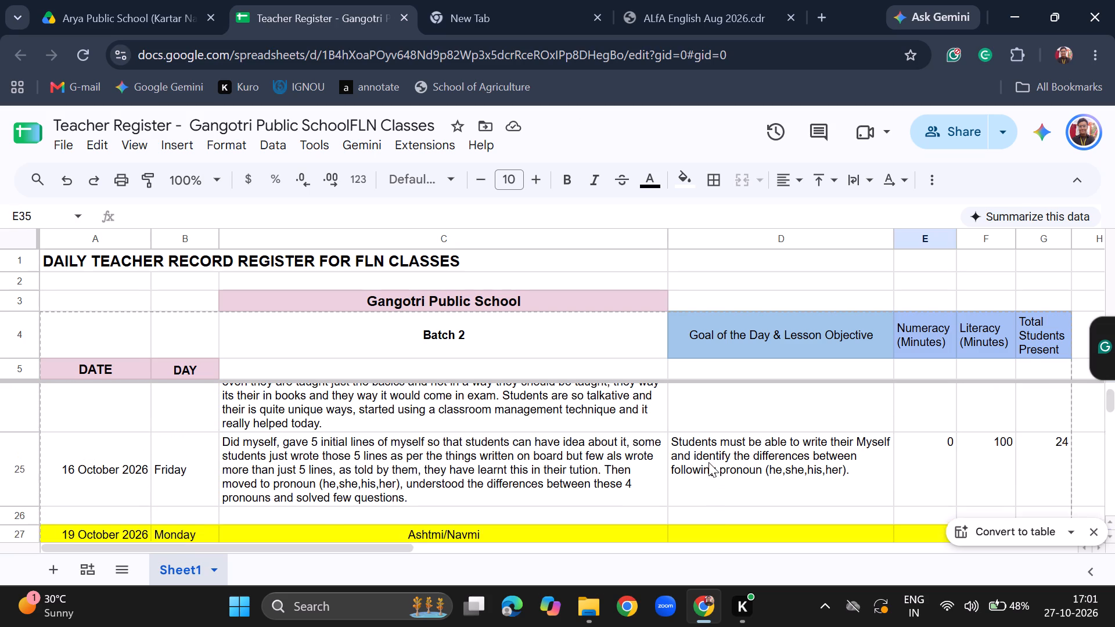
Close the browser window.
{"action": "left_click", "coordinate": [452, 0]}
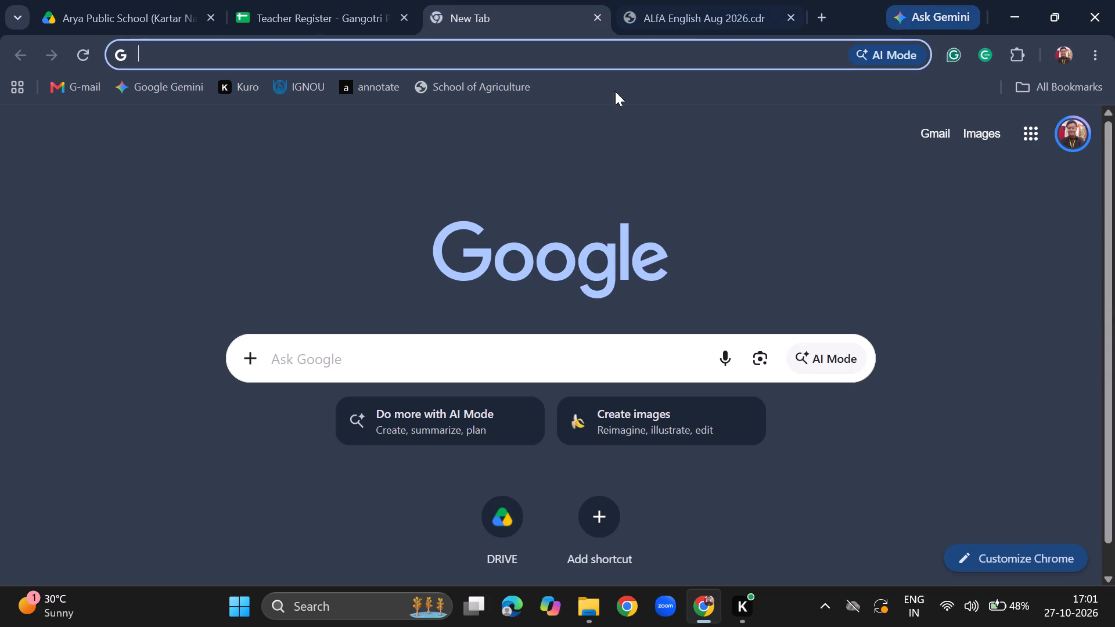
{"action": "left_click", "coordinate": [1113, 8]}
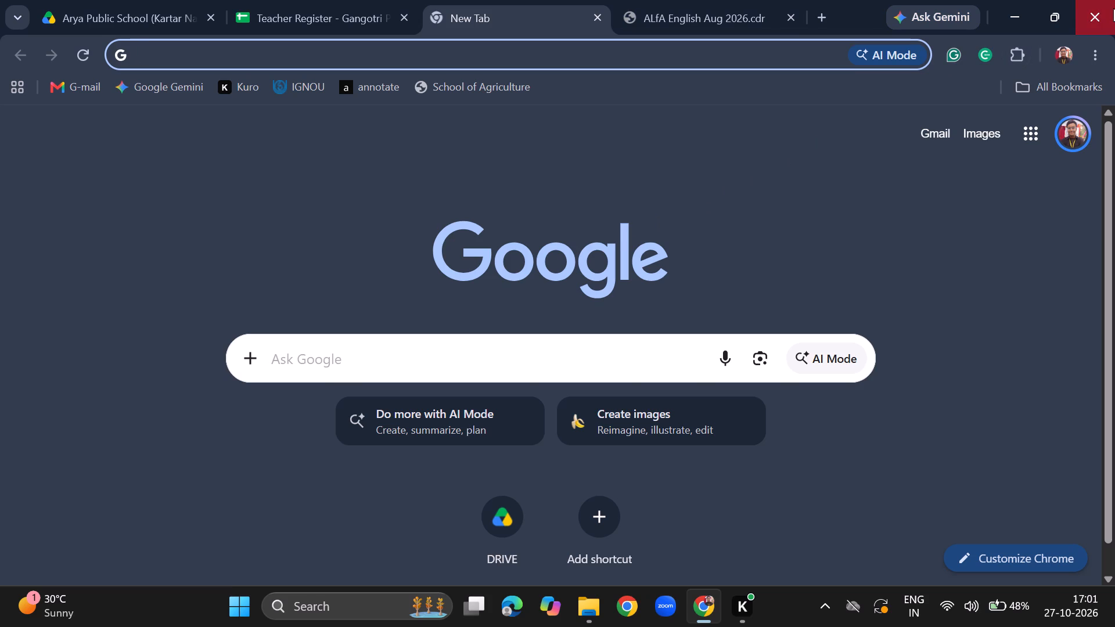
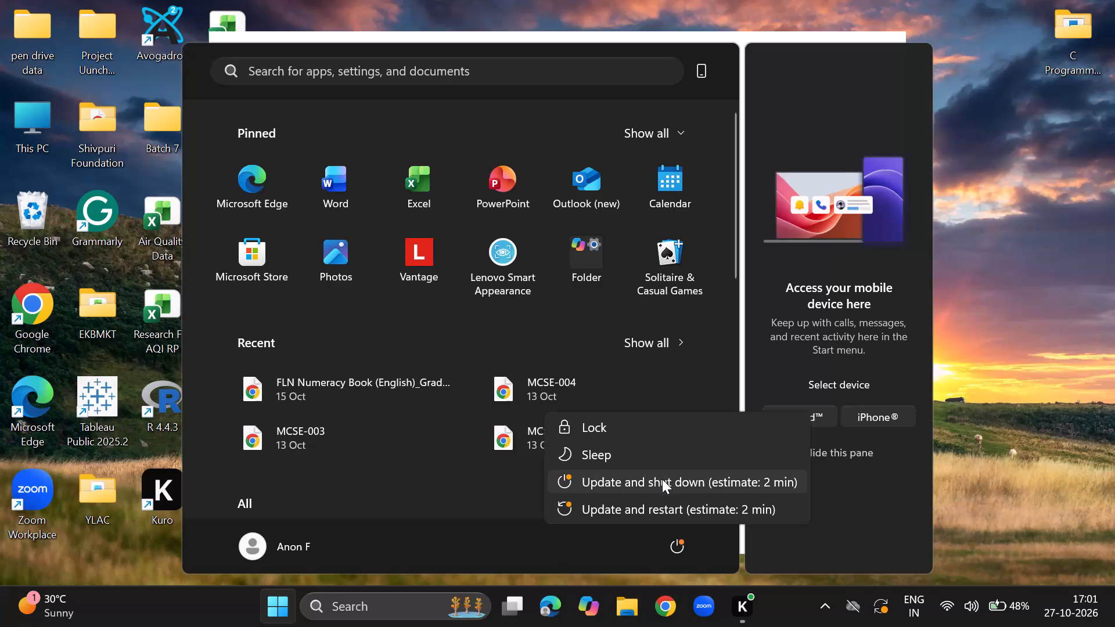
Update and shut down the computer.
{"action": "left_click", "coordinate": [662, 479]}
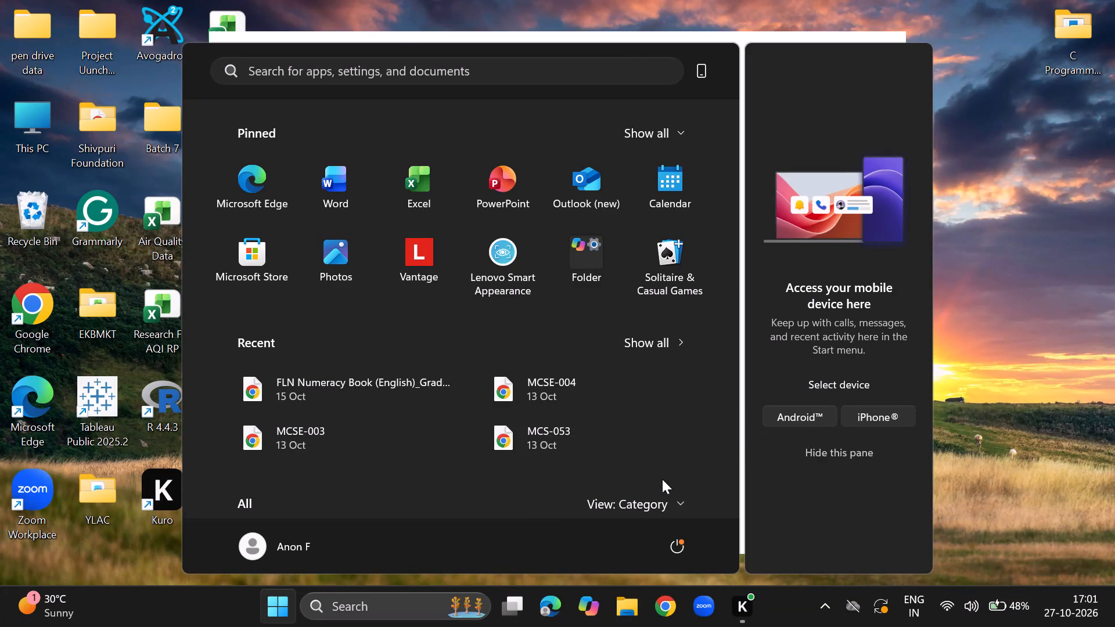